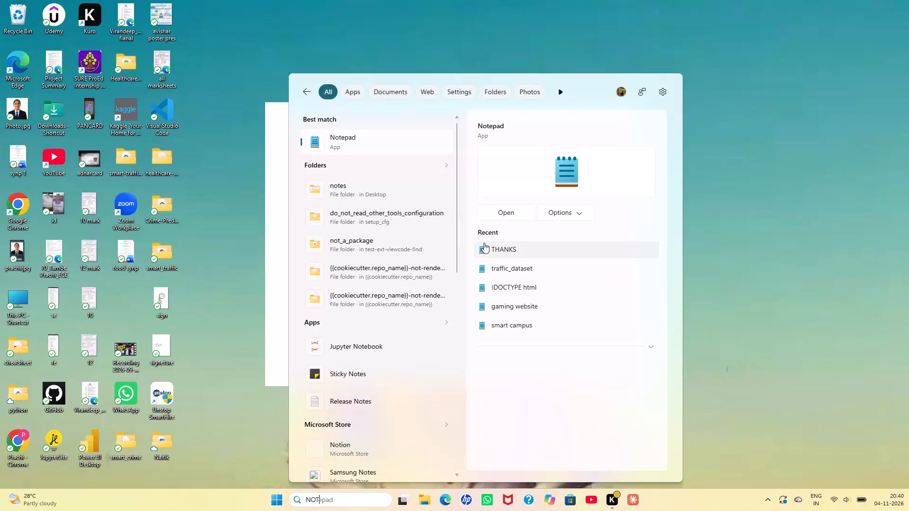
Search the computer for NOTES and open the notes folder located on the Desktop.
type("ES")
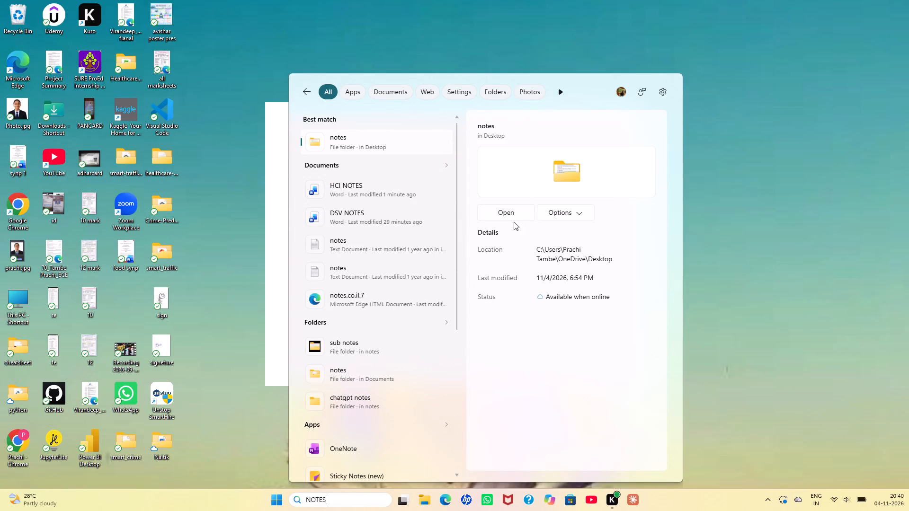
left_click(503, 214)
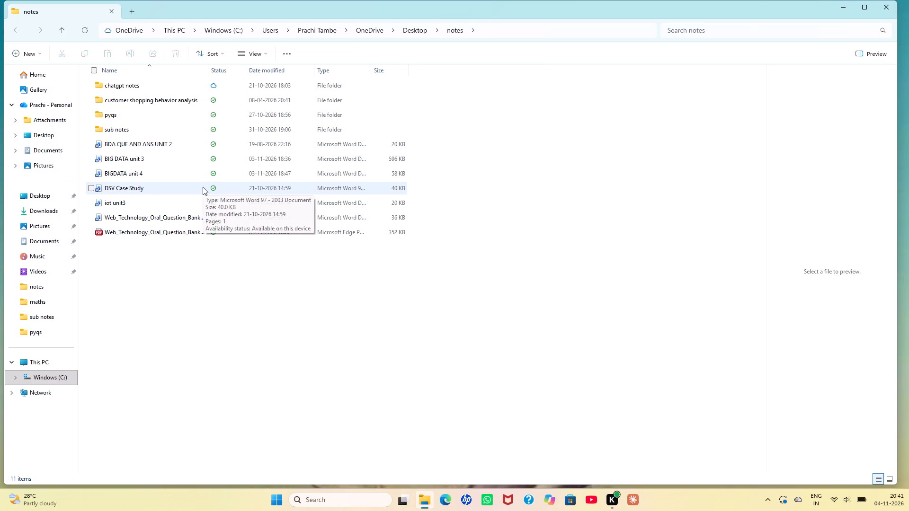
Delete the DSV Case Study document from the notes folder.
left_click(89, 187)
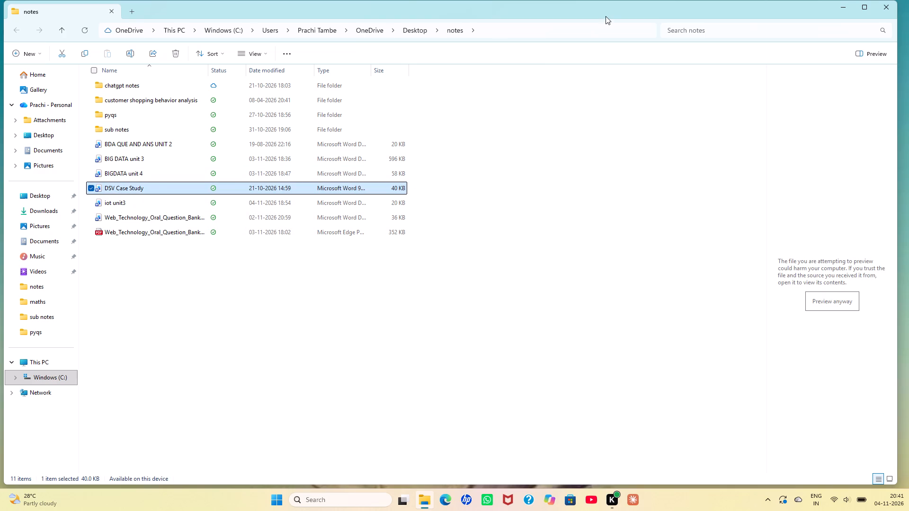
left_click(178, 51)
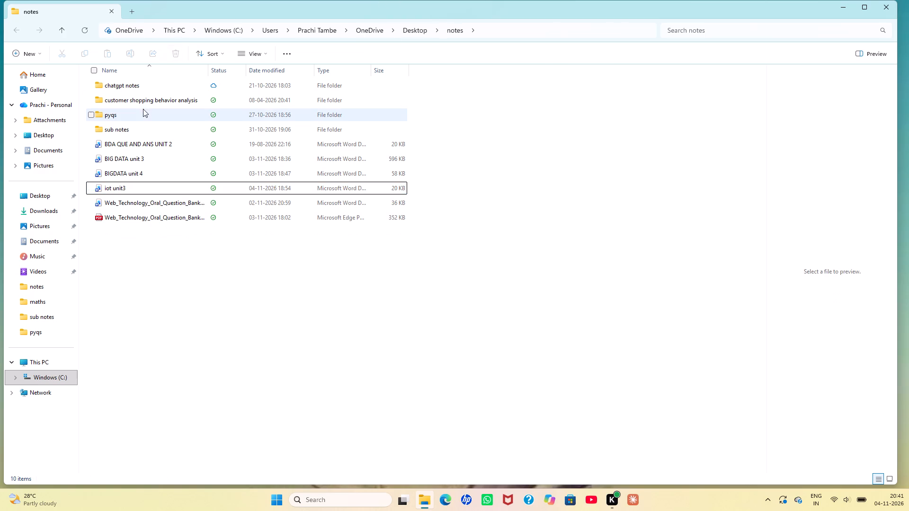
Look through the files in the pyqs subfolder and return to the notes folder.
double_click(137, 117)
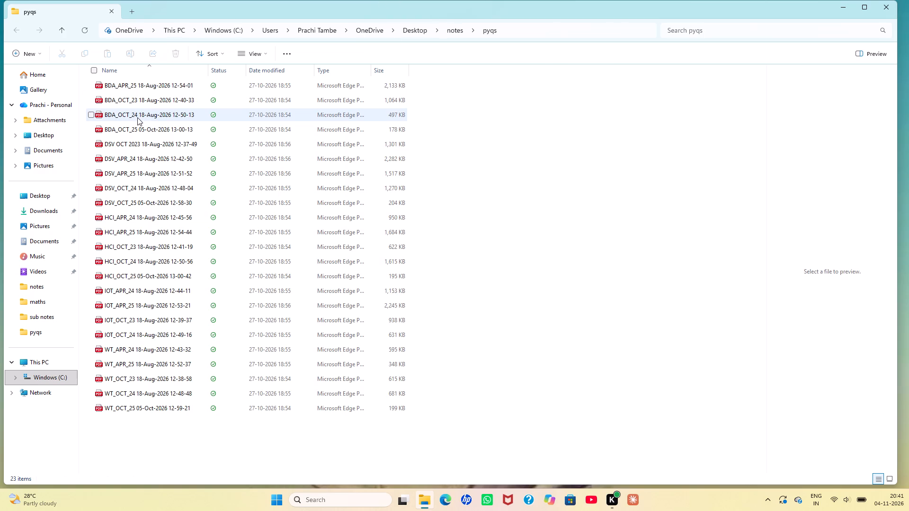
scroll(137, 117, "down", 6)
scroll(137, 117, "up", 7)
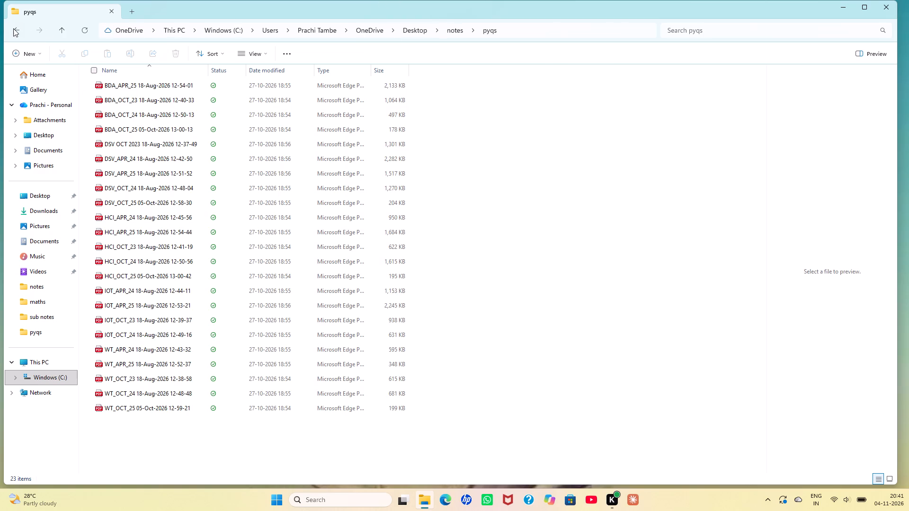
left_click(13, 28)
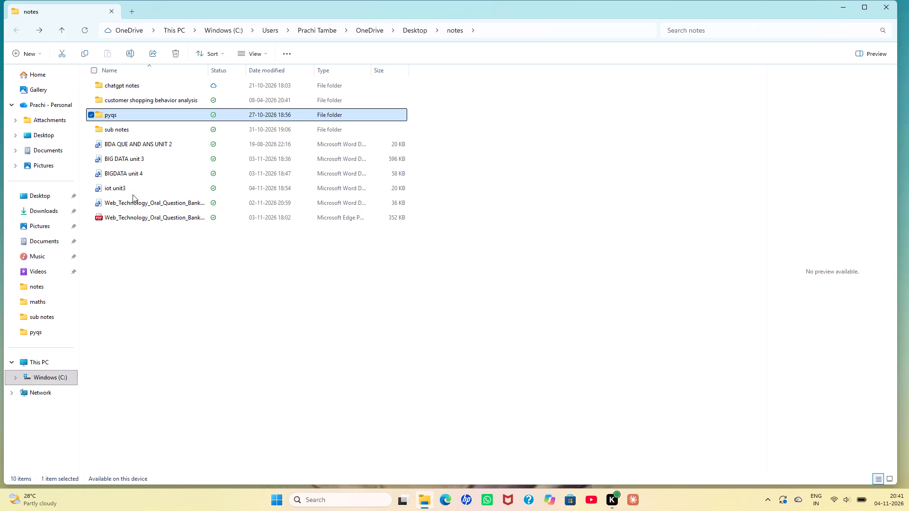
scroll(133, 194, "up", 1)
Copy the HCI NOTES document from the Documents folder into the Desktop notes folder, keeping the notes window open.
left_click(838, 9)
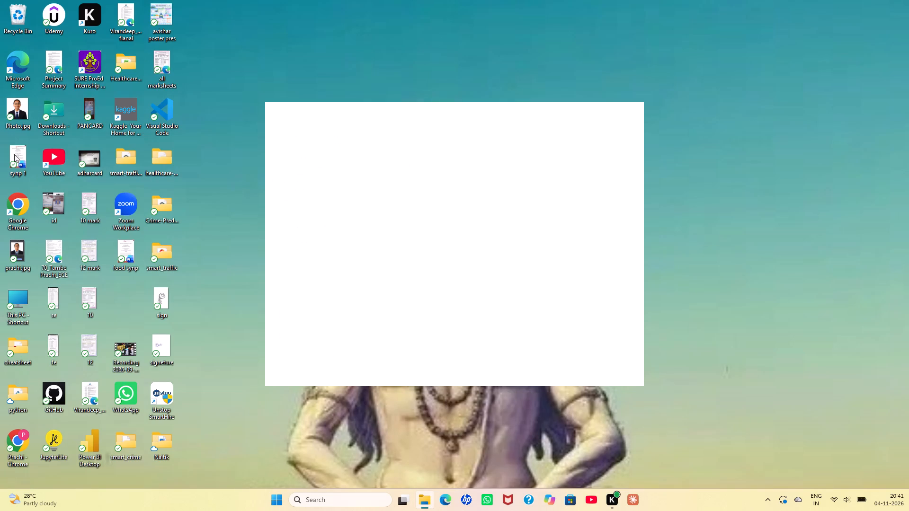
double_click(16, 302)
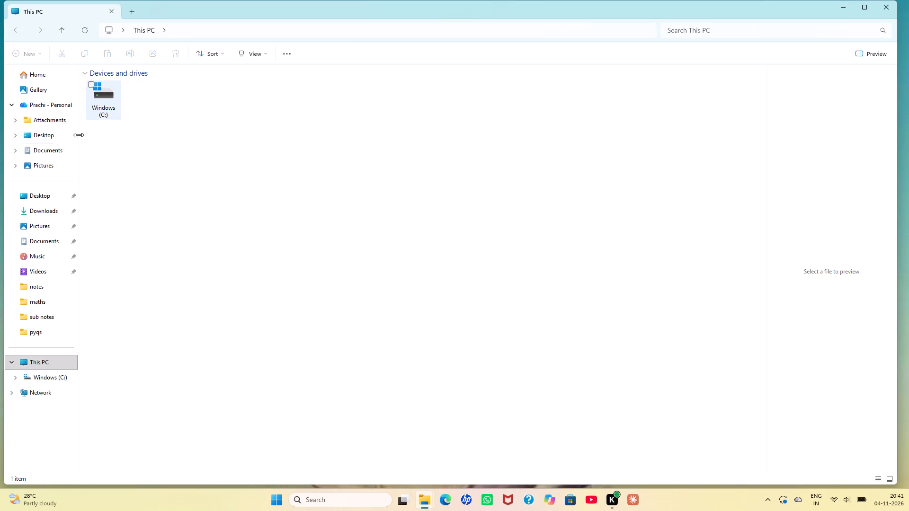
left_click(27, 378)
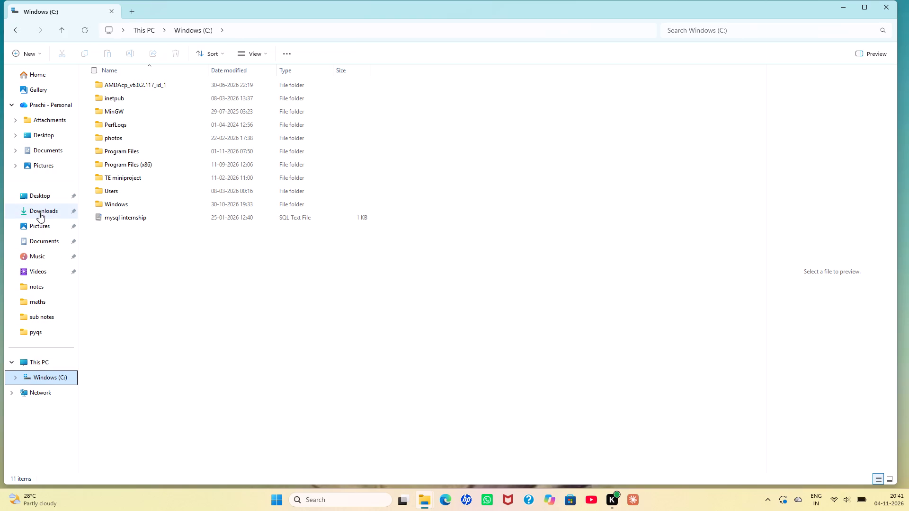
left_click(40, 236)
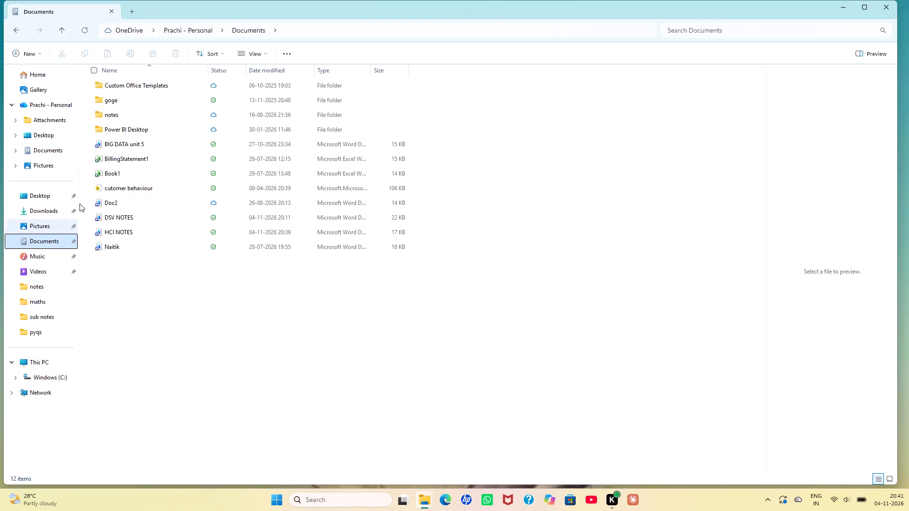
left_click(90, 233)
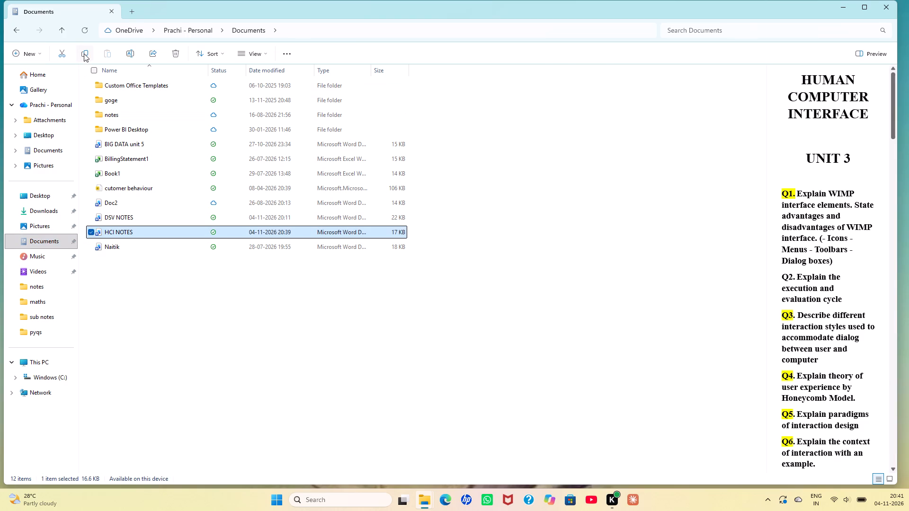
left_click(84, 53)
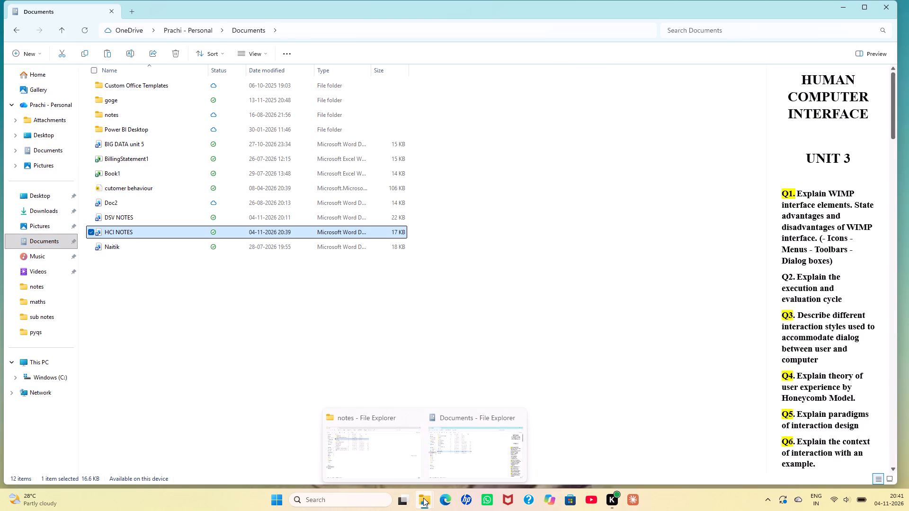
left_click(377, 435)
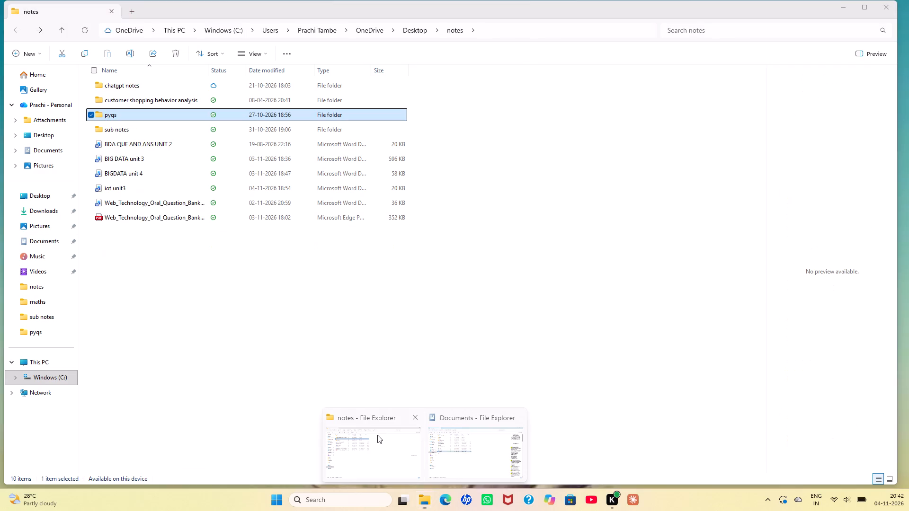
left_click(174, 304)
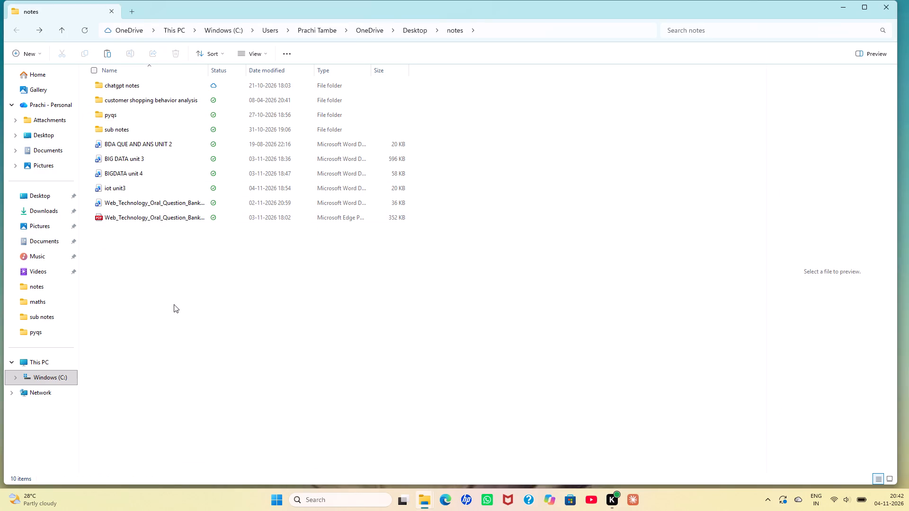
left_click(103, 53)
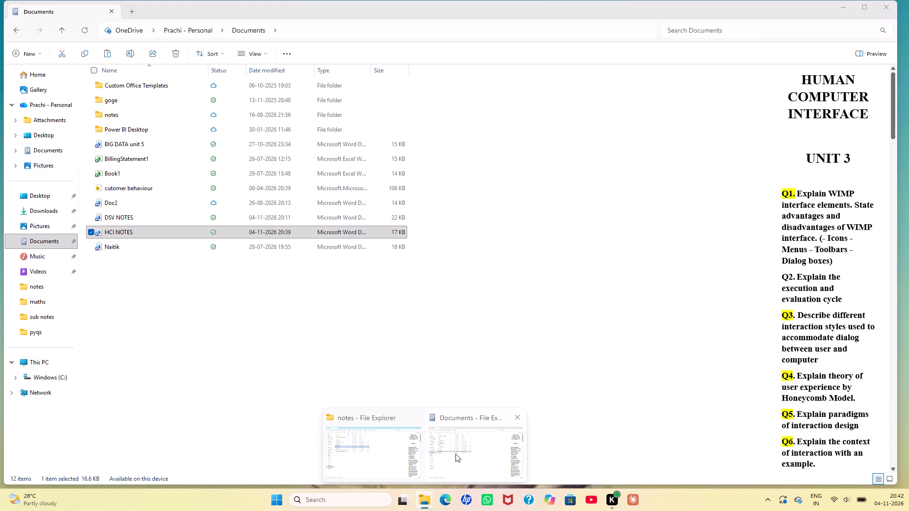
Copy the DSV NOTES document from Documents into the Desktop notes folder, closing the Documents window before pasting.
left_click(400, 445)
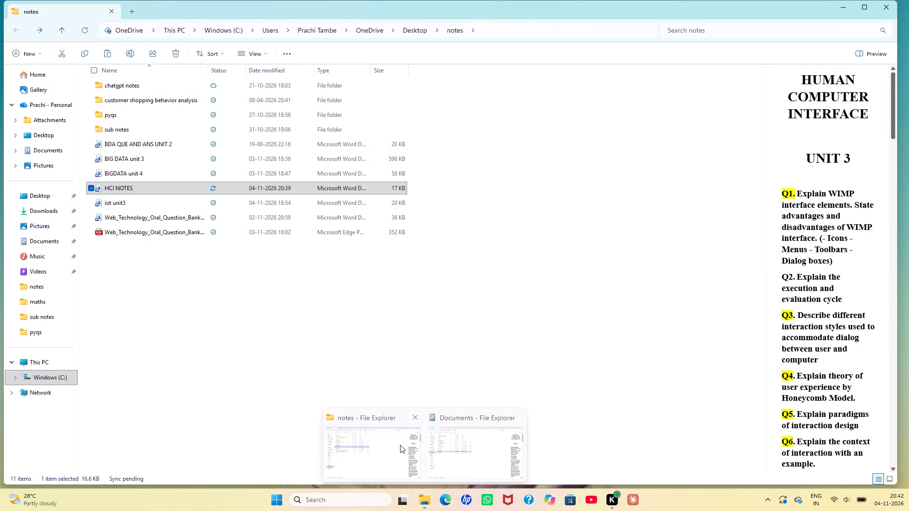
left_click(400, 445)
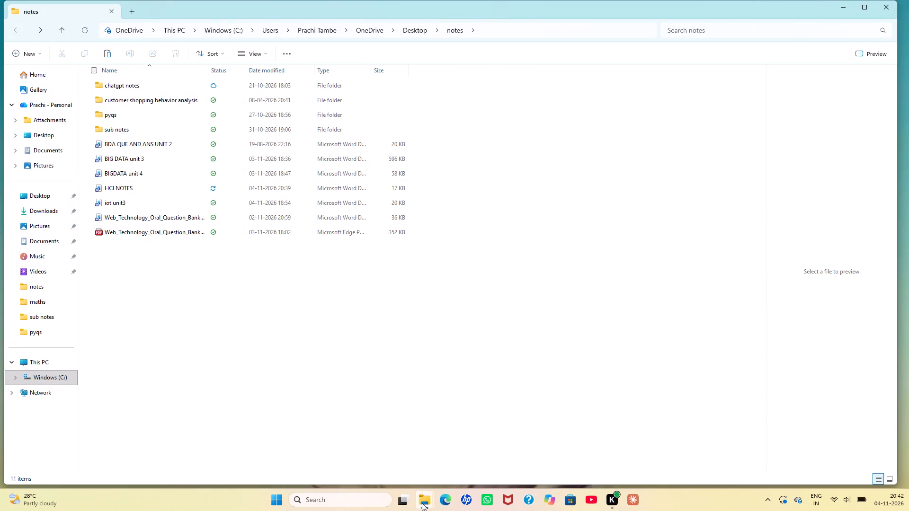
left_click(469, 463)
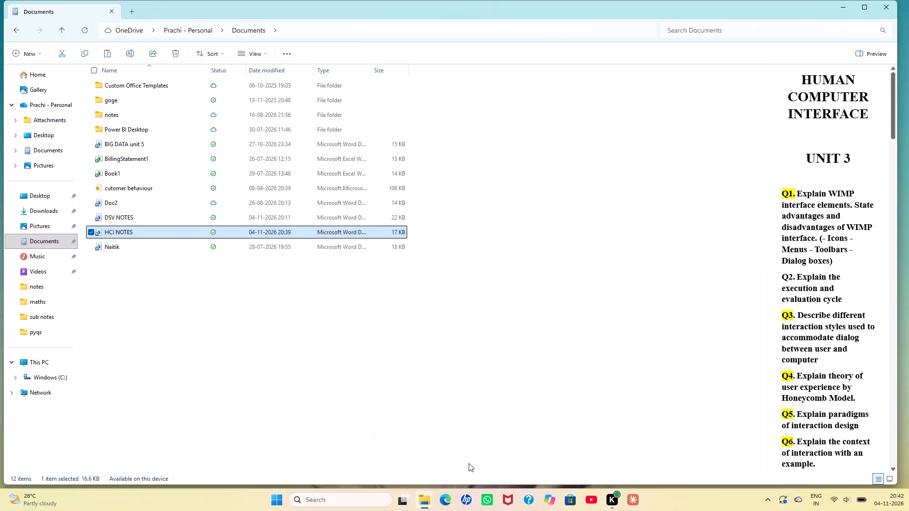
left_click(87, 215)
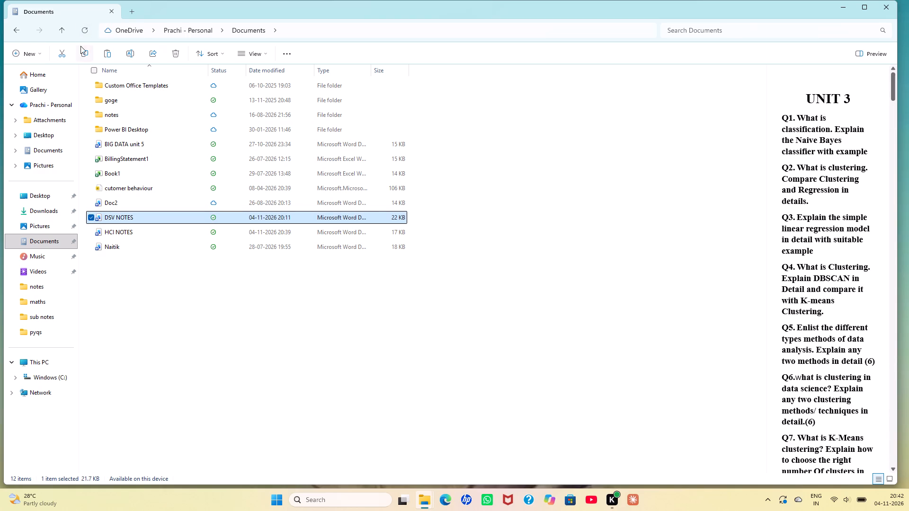
left_click(86, 50)
left_click(887, 6)
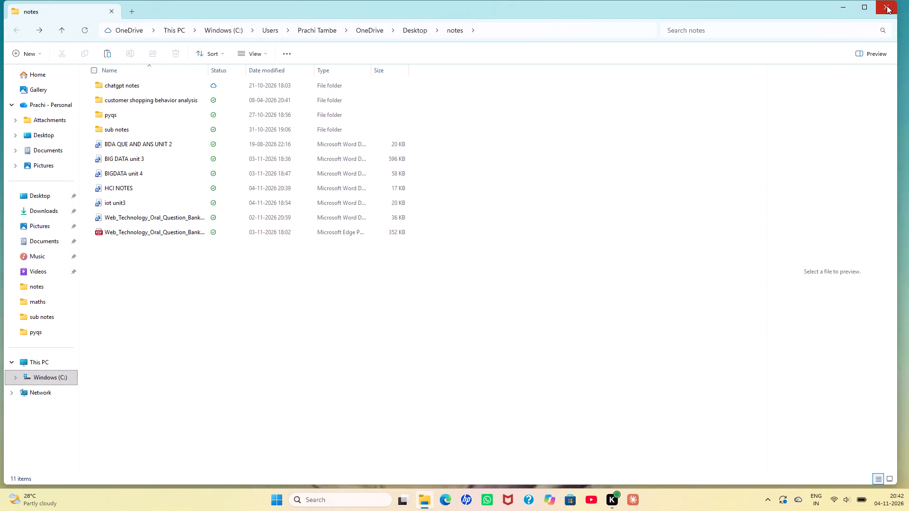
left_click(106, 53)
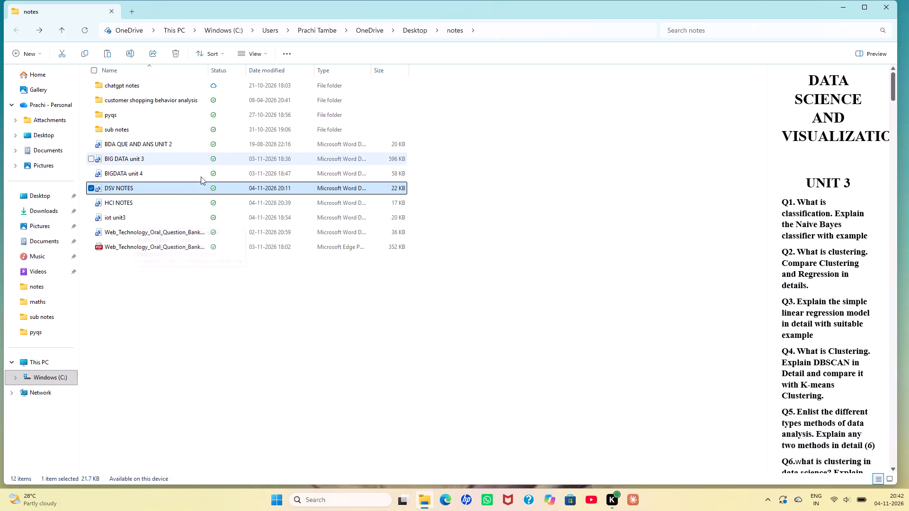
left_click(141, 343)
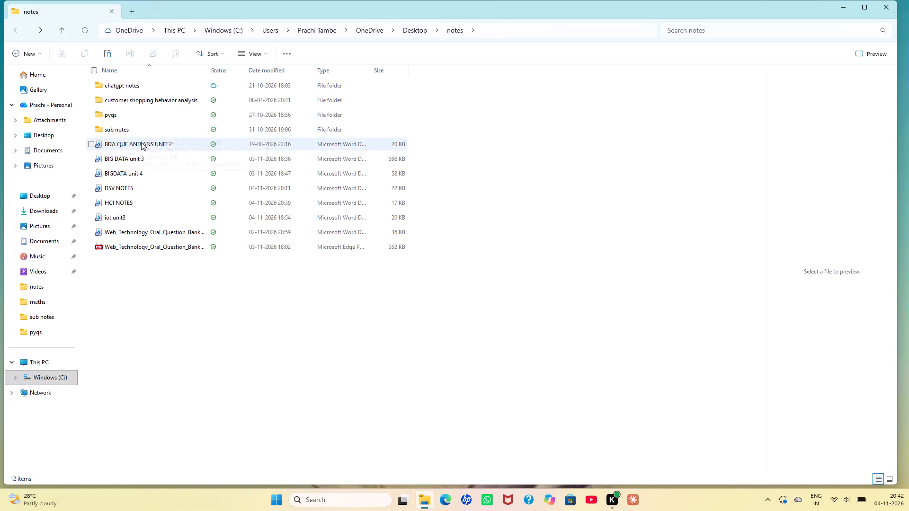
Check the contents of the sub notes subfolder and return to the notes folder.
double_click(121, 128)
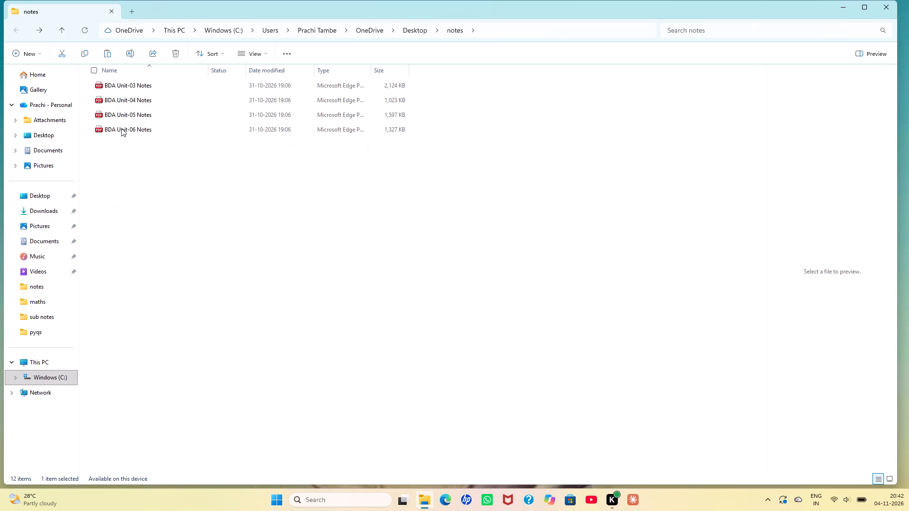
left_click(15, 26)
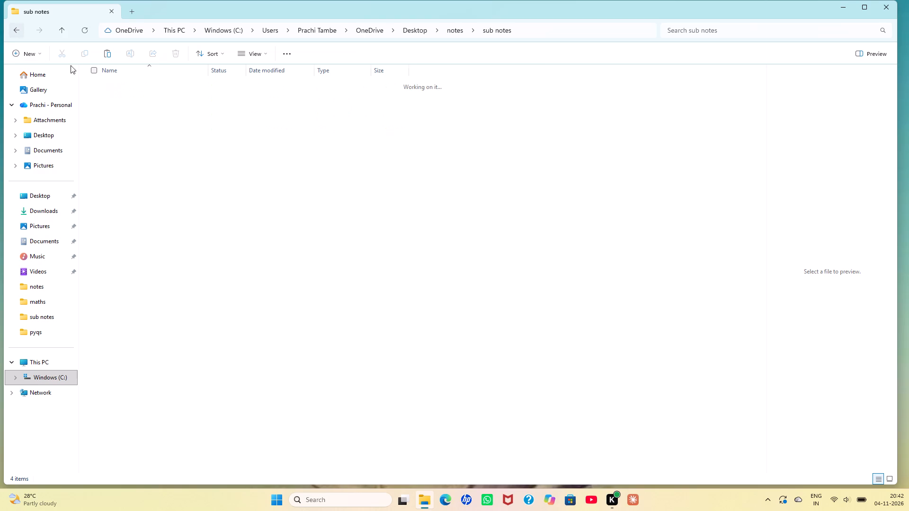
Open the five WT question papers from the pyqs folder: WT_APR_24, WT_APR_25, WT_OCT_23, WT_OCT_24 and WT_OCT_25.
double_click(129, 115)
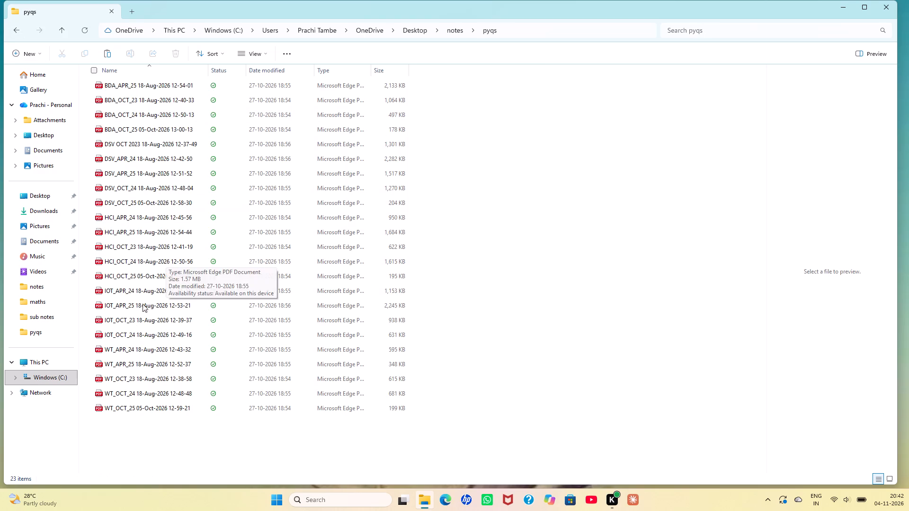
double_click(107, 345)
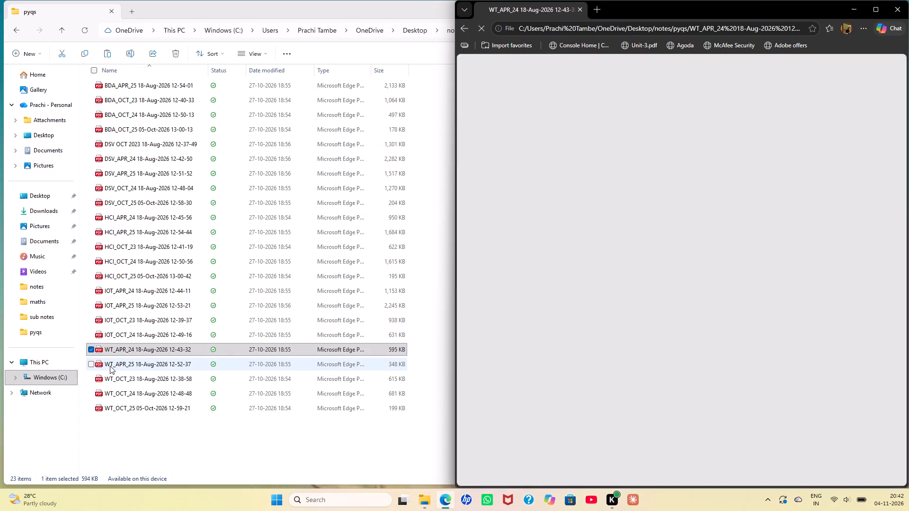
double_click(118, 366)
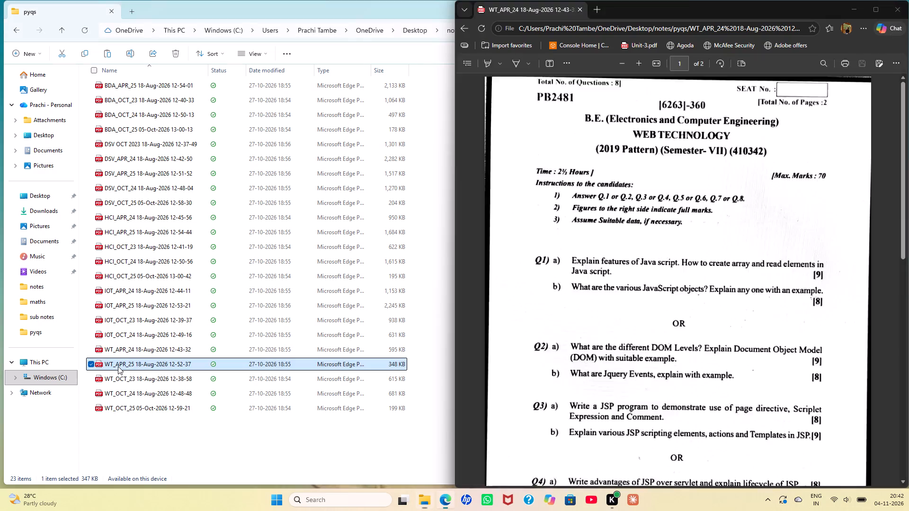
double_click(115, 379)
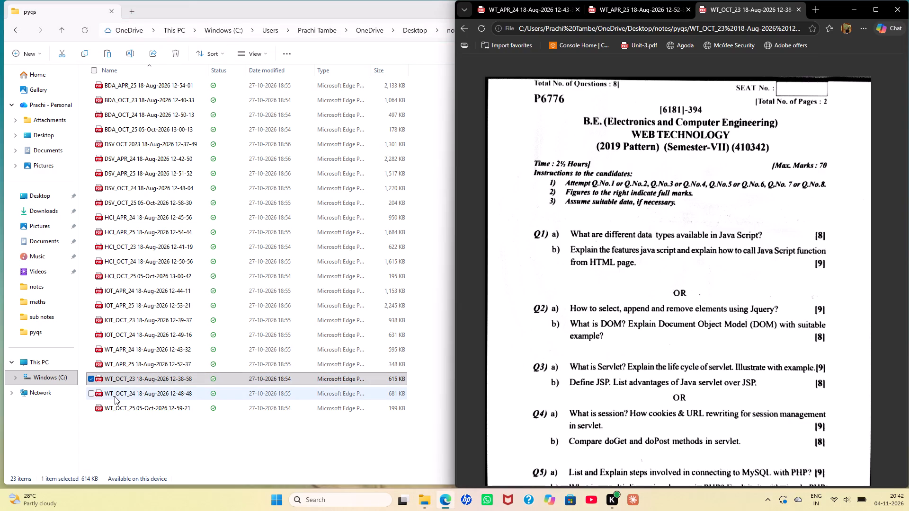
double_click(115, 396)
double_click(115, 403)
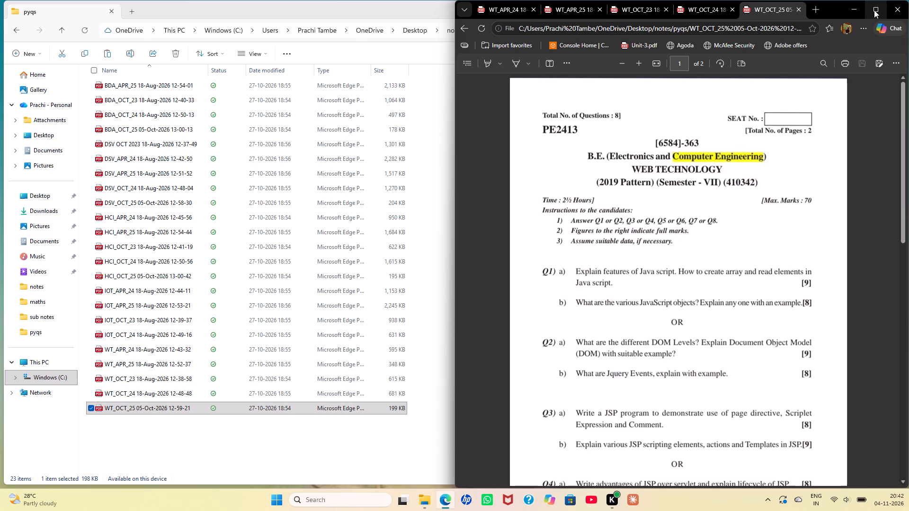
Look through the second pages of all five WT question papers, from WT_OCT_25 back to WT_APR_24, in a full-size window.
left_click(874, 10)
scroll(508, 310, "down", 11)
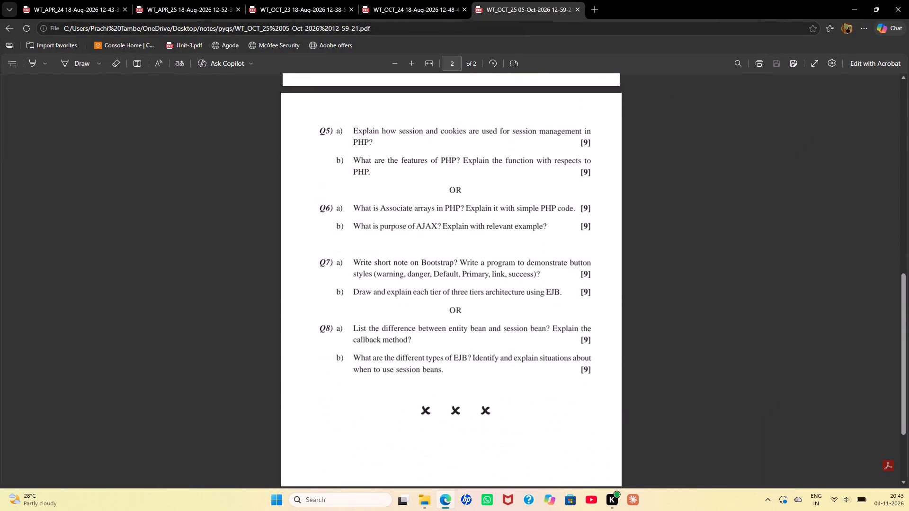
scroll(508, 310, "down", 3)
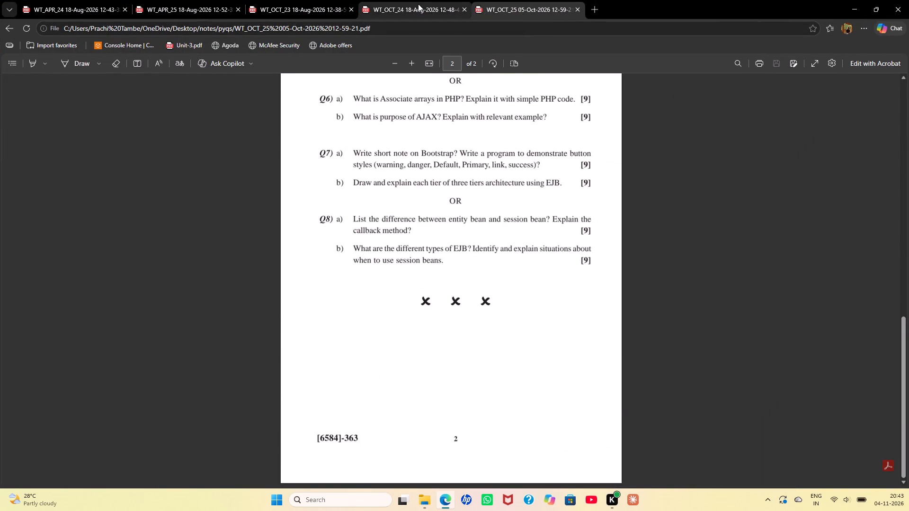
left_click(418, 4)
scroll(481, 317, "down", 8)
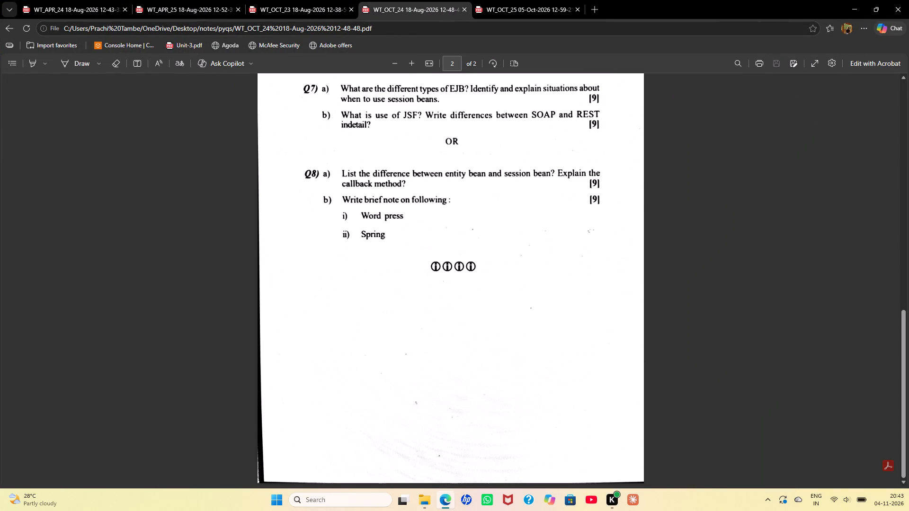
left_click(304, 4)
scroll(479, 341, "down", 6)
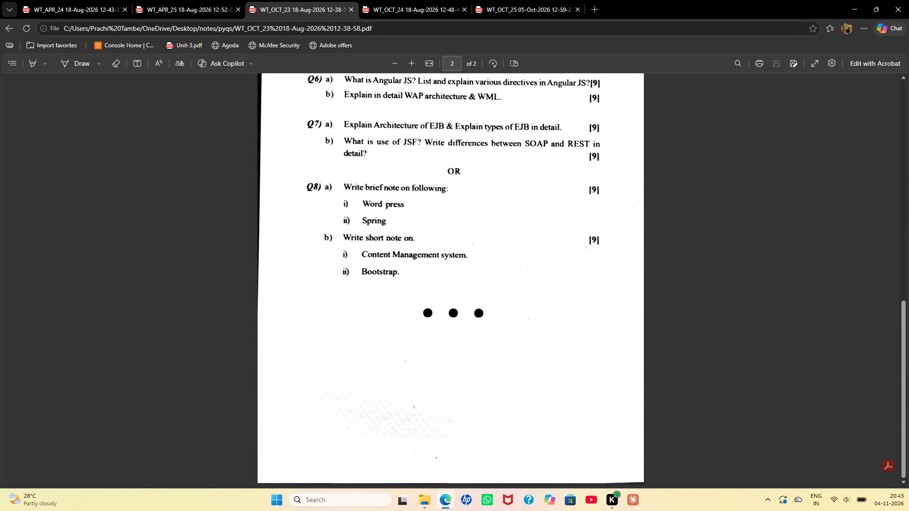
left_click(188, 5)
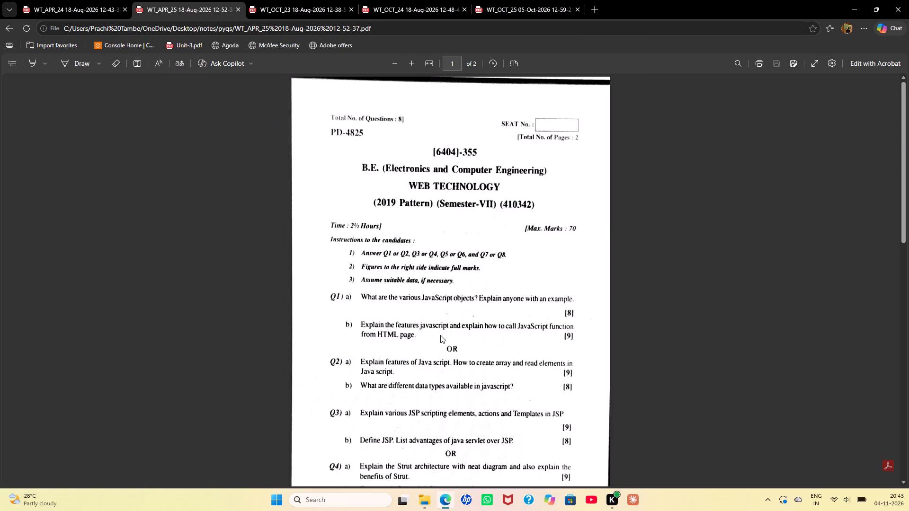
scroll(440, 335, "down", 5)
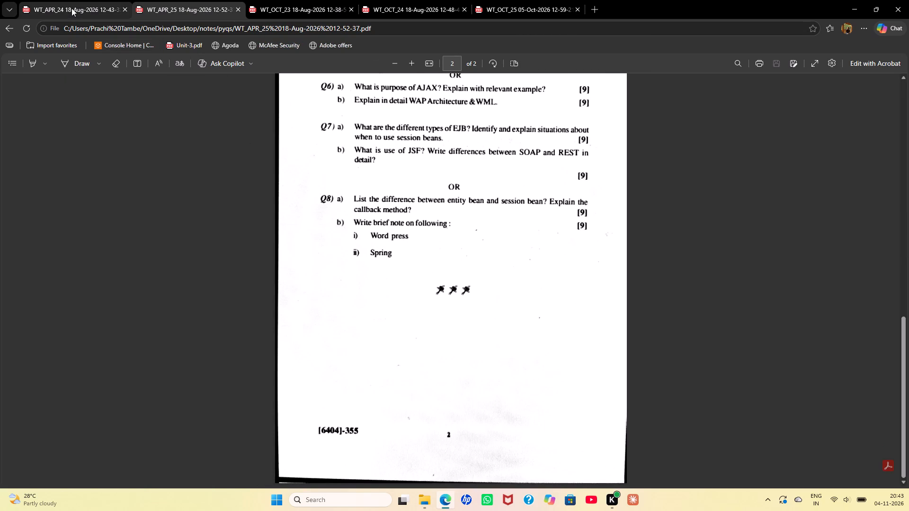
left_click(71, 8)
scroll(330, 293, "down", 8)
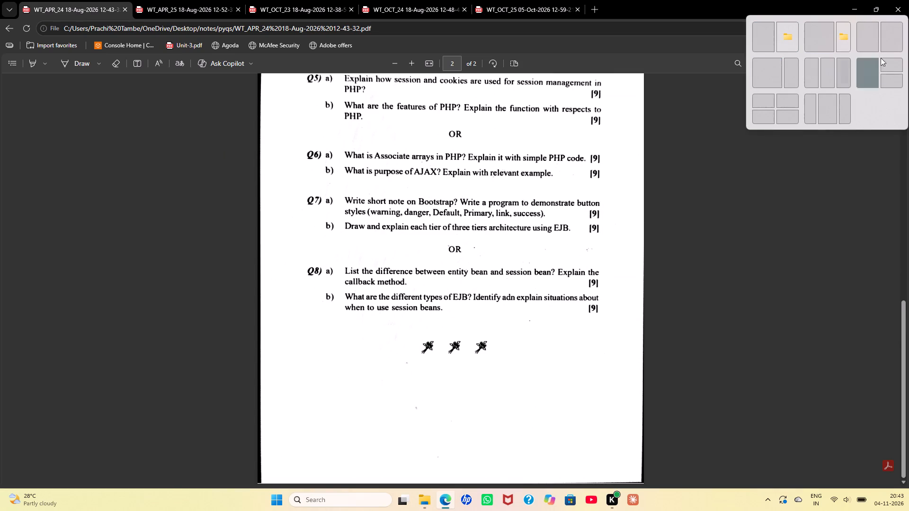
Create a blank Word document and place it side by side with the WT_APR_24 paper, shown from its first page.
left_click(899, 44)
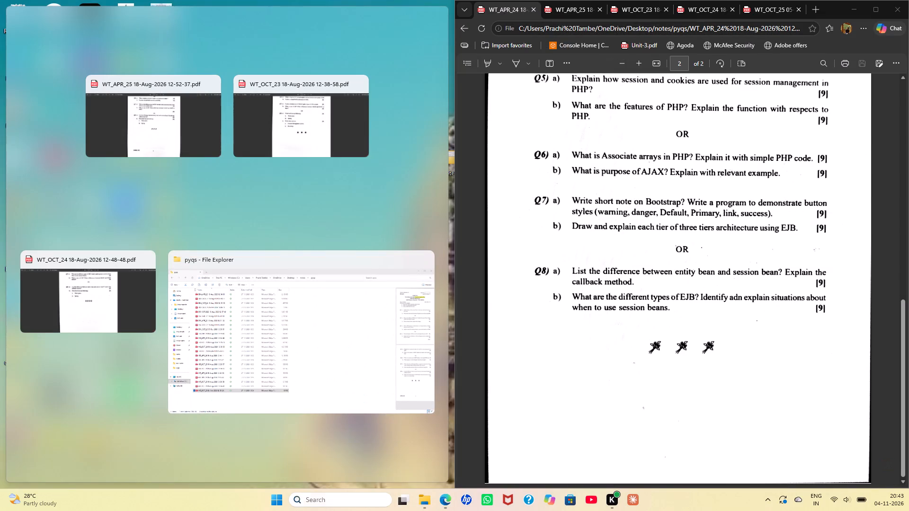
left_click(339, 506)
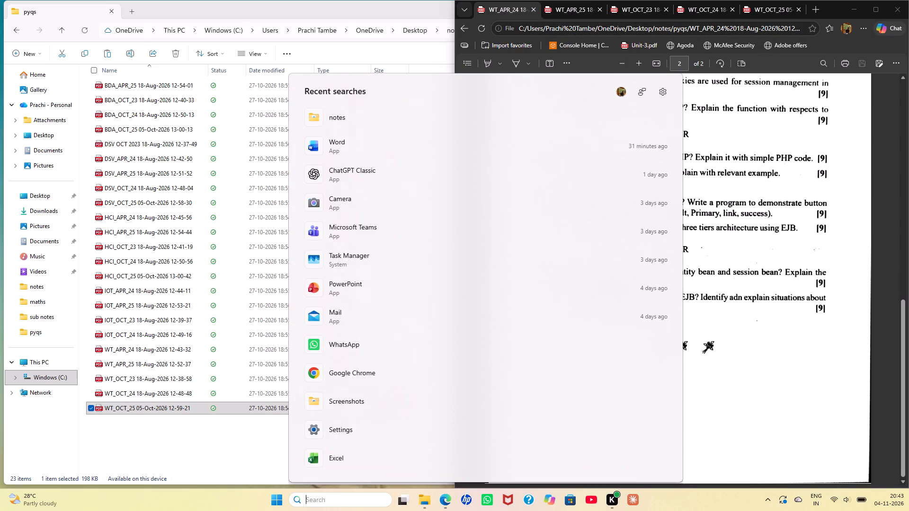
type("WO")
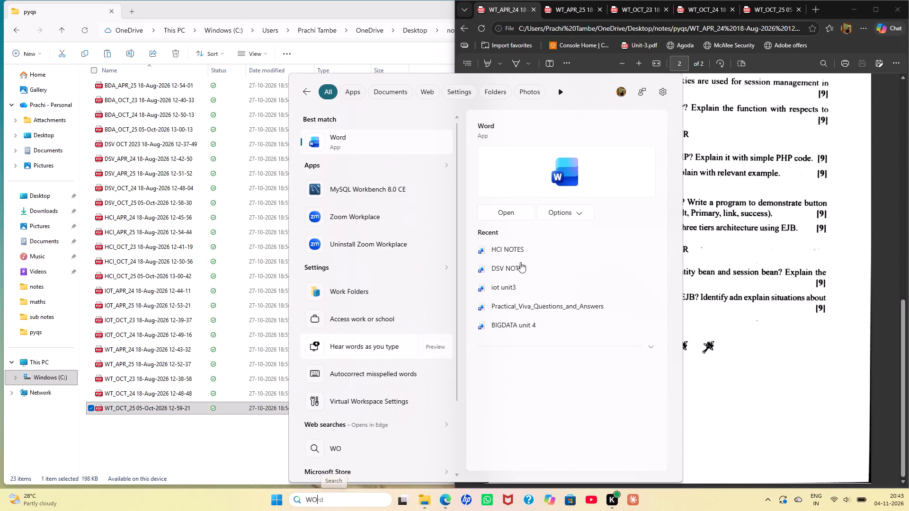
left_click(502, 215)
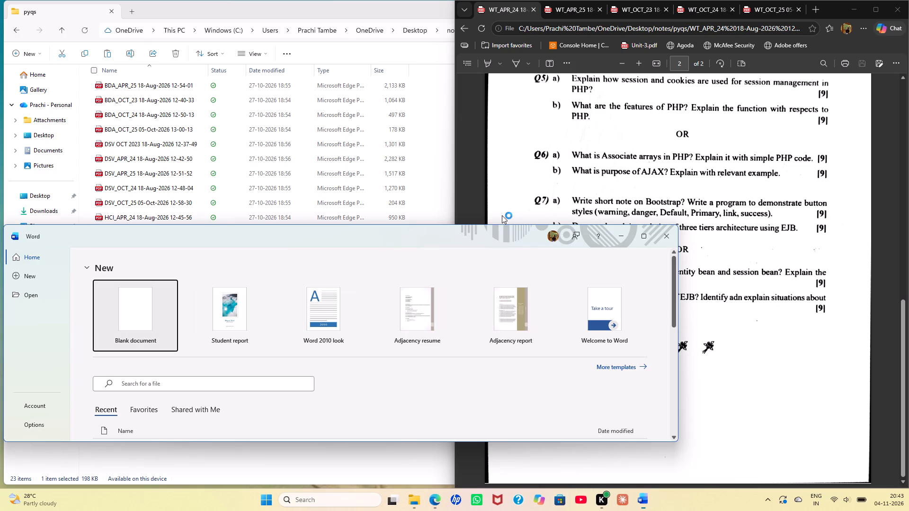
left_click(135, 315)
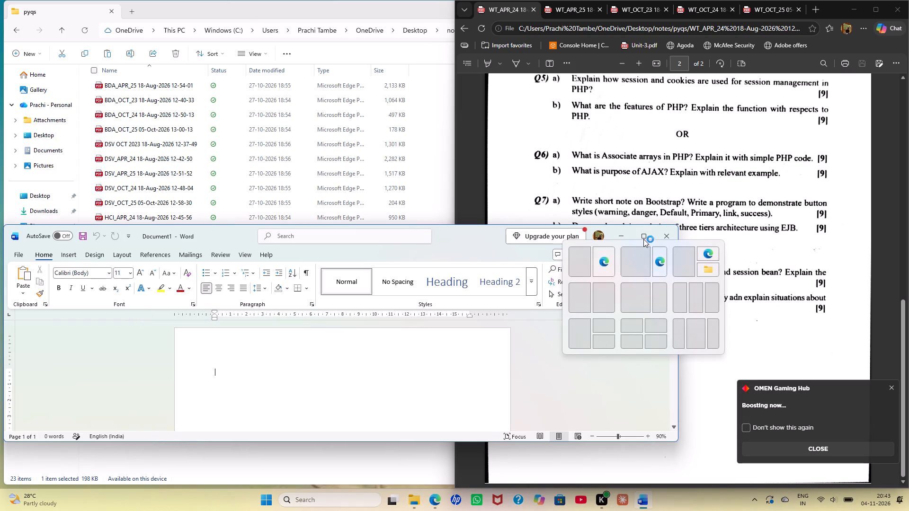
left_click(577, 259)
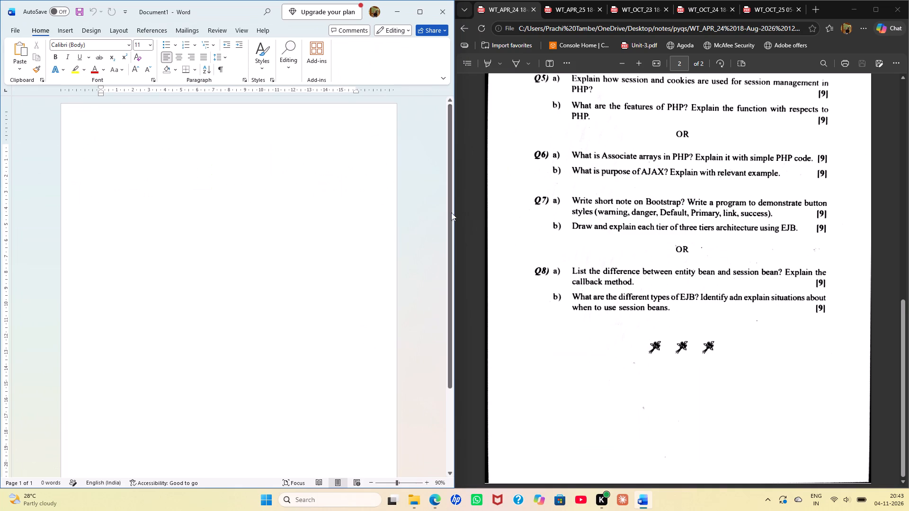
left_click(213, 151)
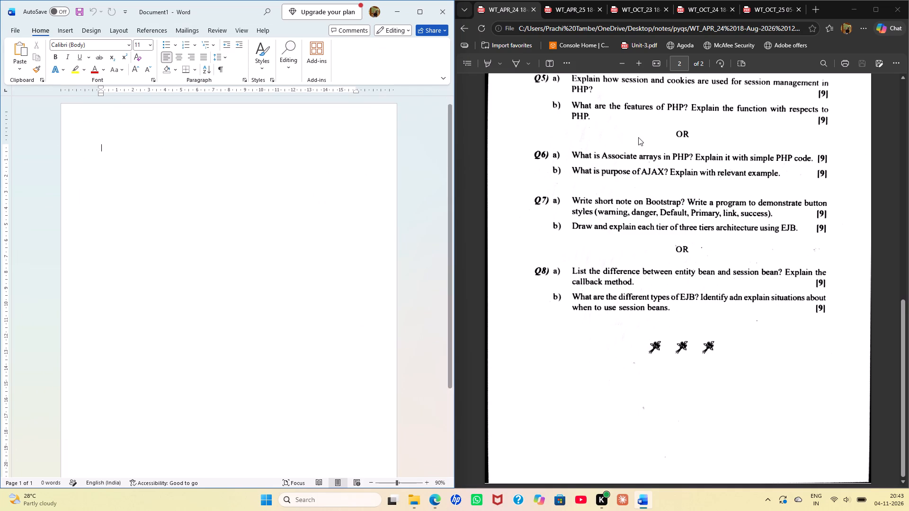
scroll(638, 137, "up", 12)
scroll(638, 137, "up", 11)
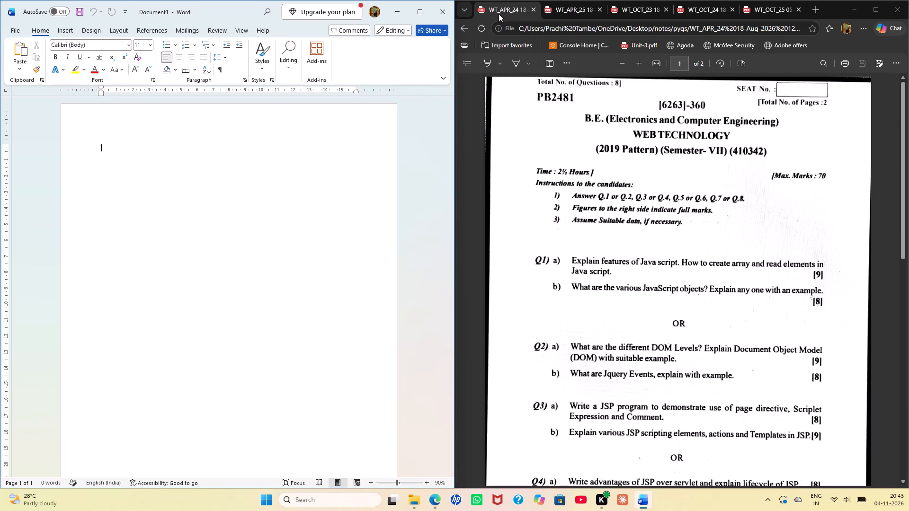
left_click(499, 14)
Add the title WEB TECHNOLOGY to the blank document in bold, centred Times New Roman, size 22.
left_click(209, 126)
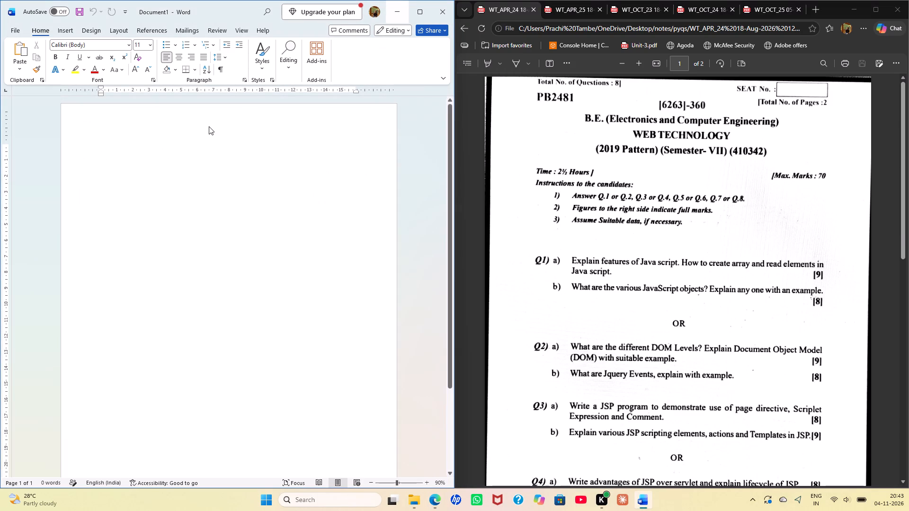
type("WEB TECHNOLO")
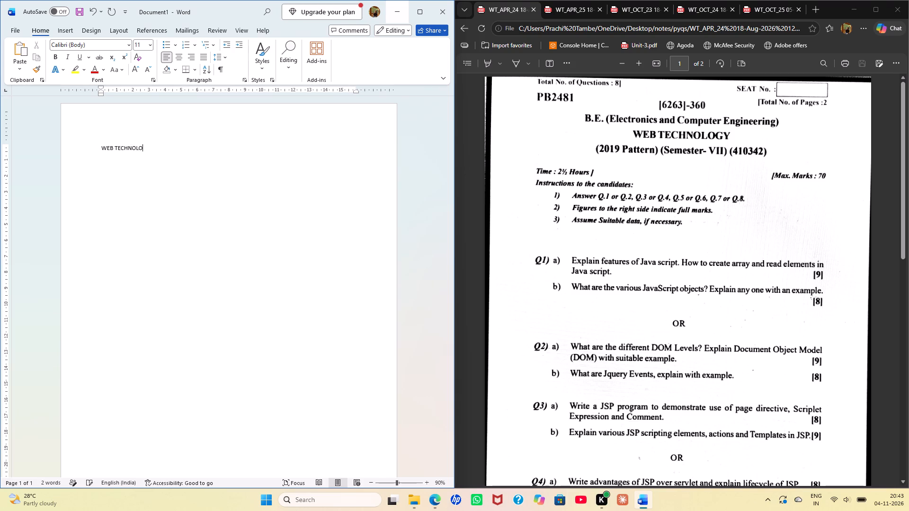
type("GY")
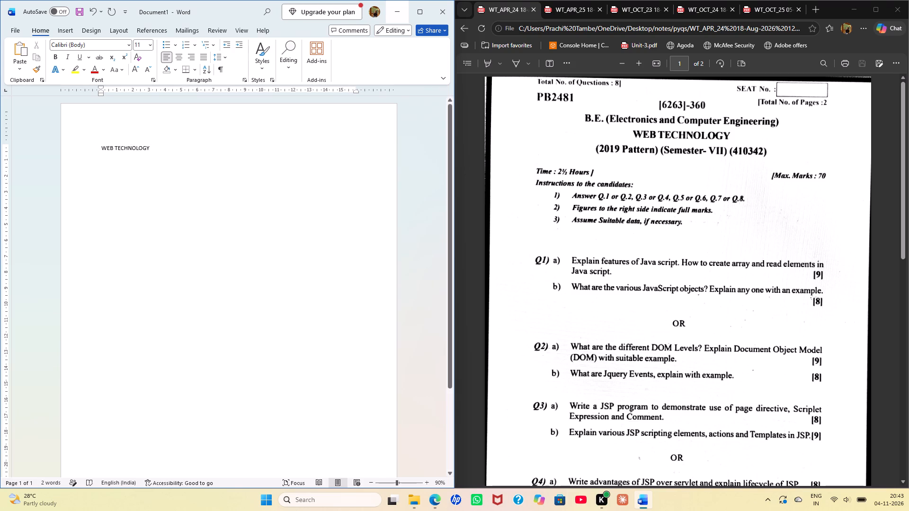
left_click_drag(156, 146, 98, 147)
left_click(134, 116)
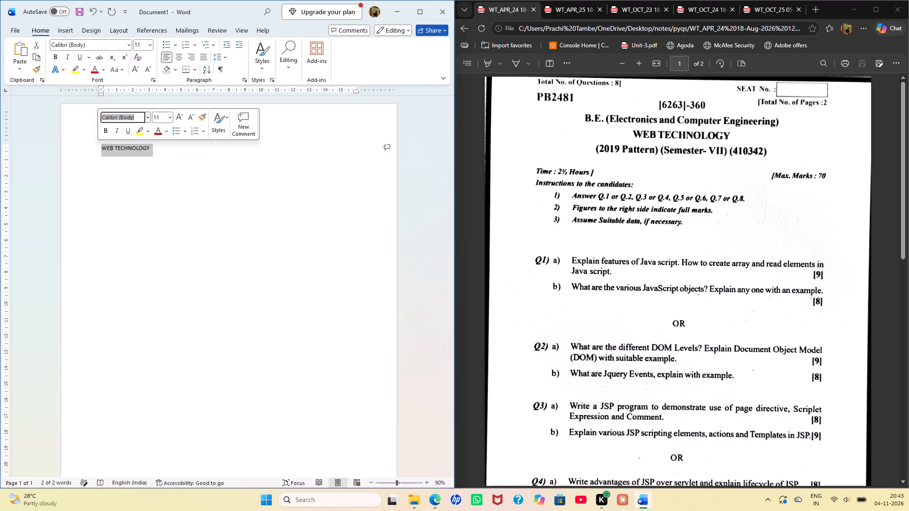
type("TIM")
key("Return")
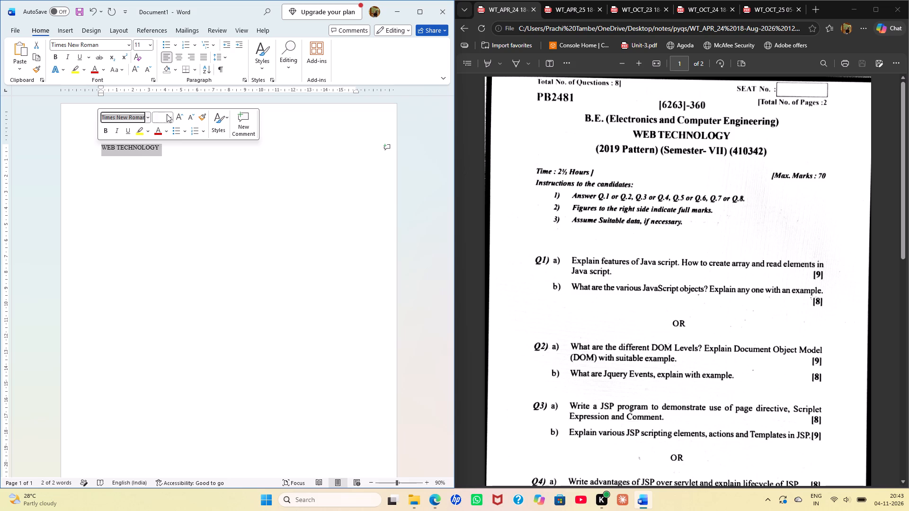
left_click(159, 117)
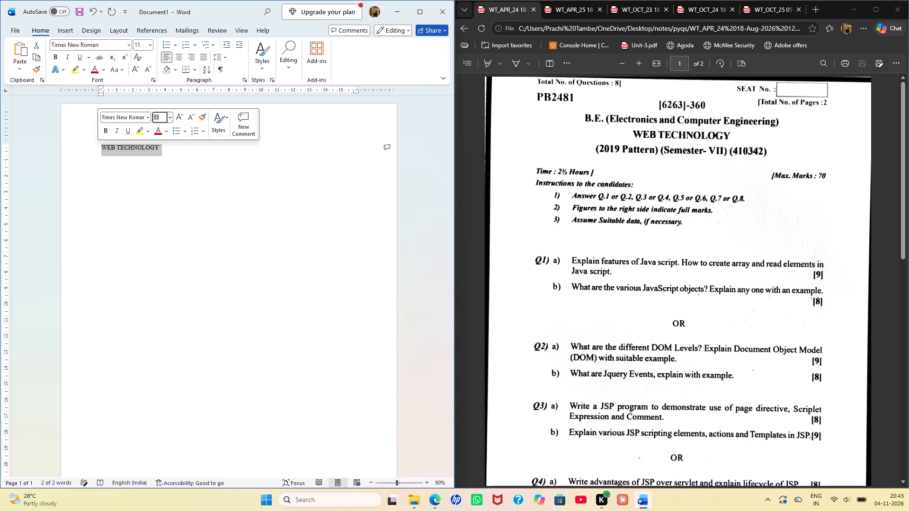
type("22")
left_click(107, 130)
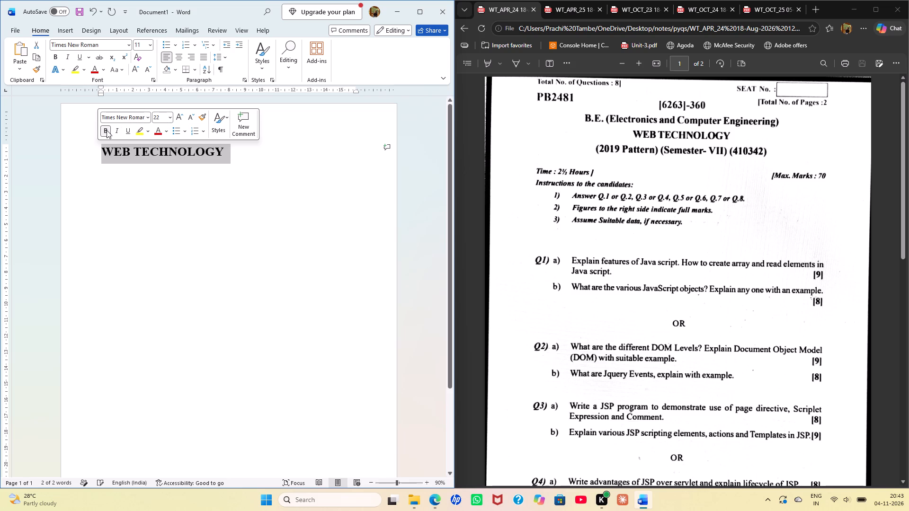
left_click(180, 53)
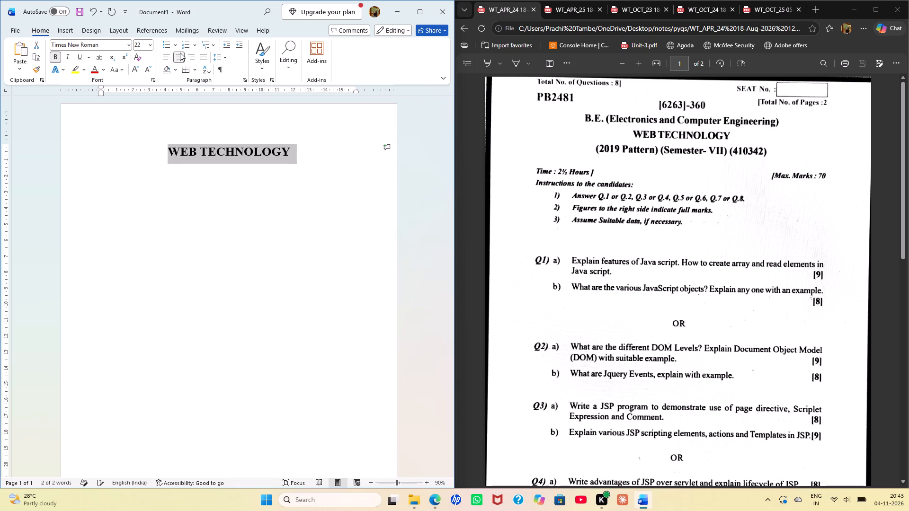
Add the heading UNIT 3 below the title and left-align the line that follows it.
left_click(300, 148)
key("Return")
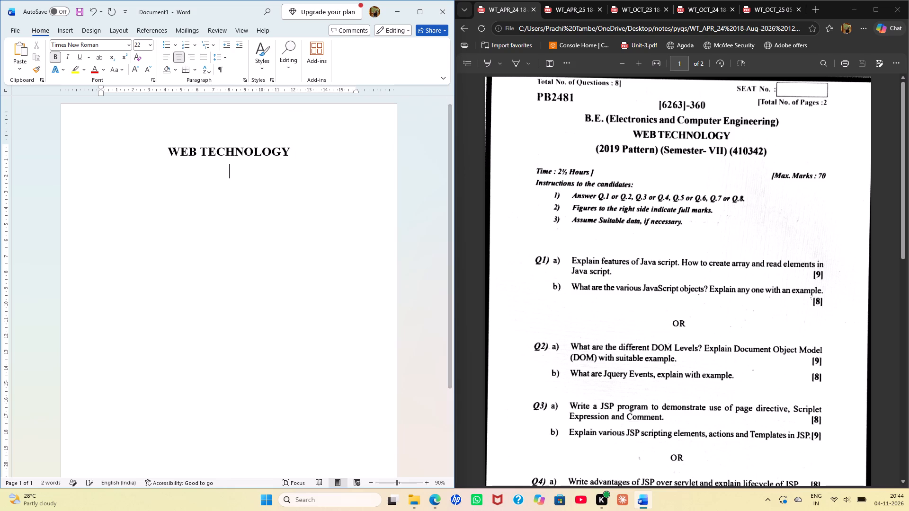
type("UNIT 3")
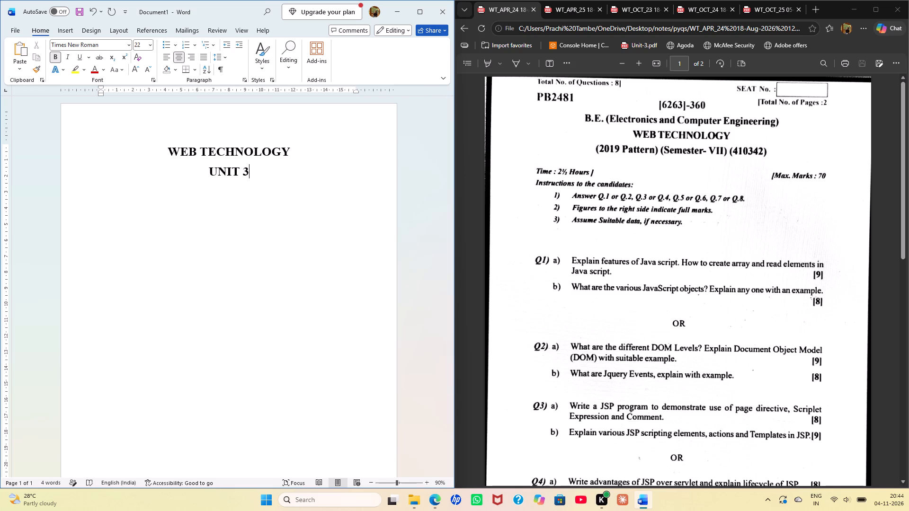
key("Return")
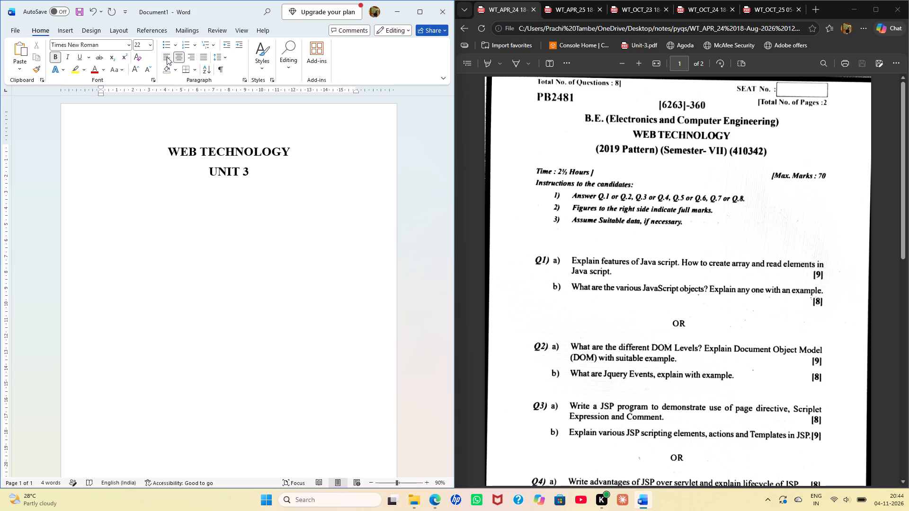
left_click(167, 57)
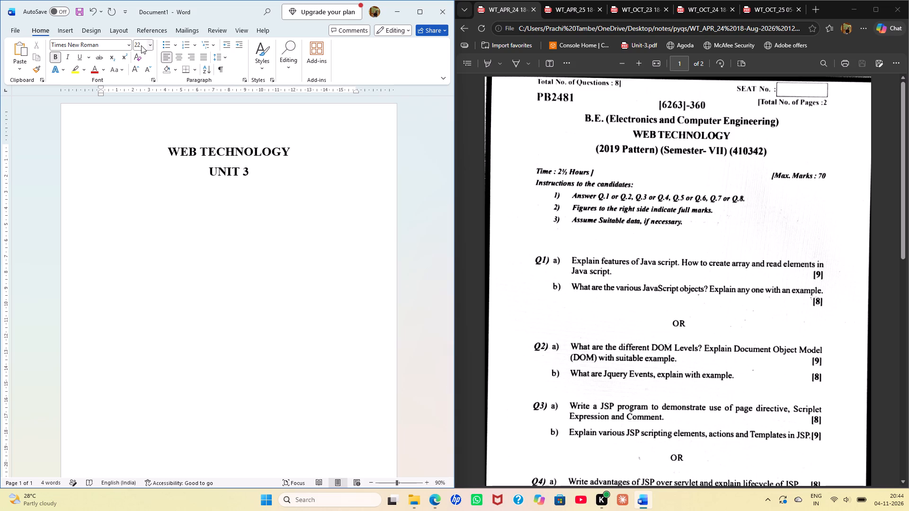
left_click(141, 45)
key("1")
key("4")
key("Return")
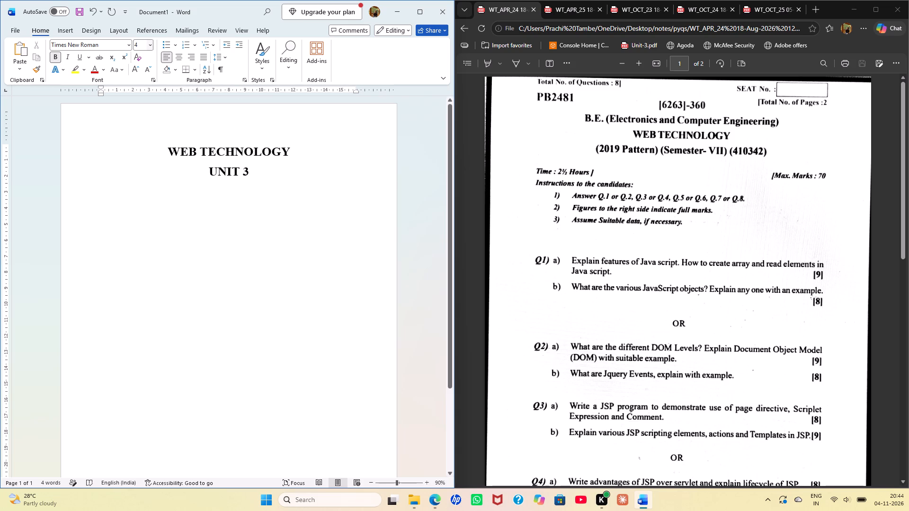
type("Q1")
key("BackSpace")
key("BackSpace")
Set the font size to 14 and list the question labels Q1. to Q9. on separate lines below the UNIT 3 heading.
left_click(137, 43)
type("14")
key("Return")
type("Q1.")
key("Return")
type("Q2.")
key("Return")
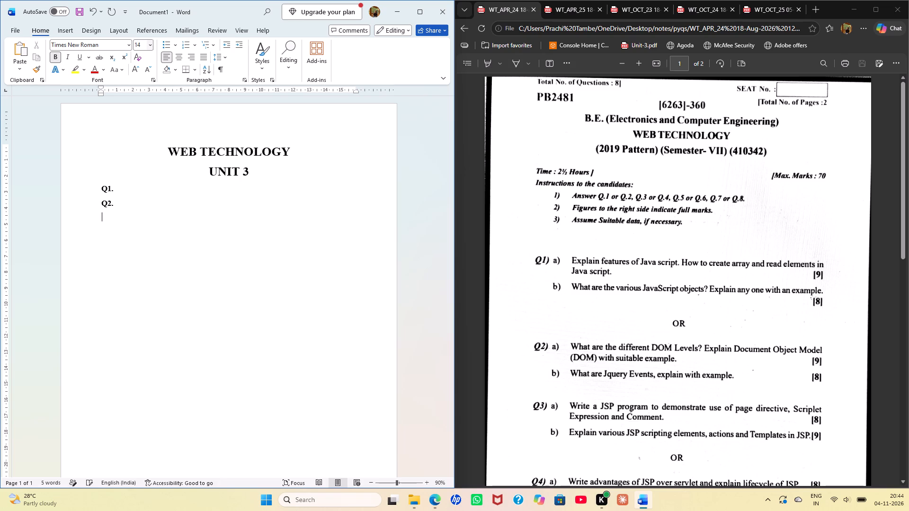
type("Q3.")
key("Return")
type("Q4.")
key("Return")
type("Q5.")
key("Return")
type("Q6.")
key("Return")
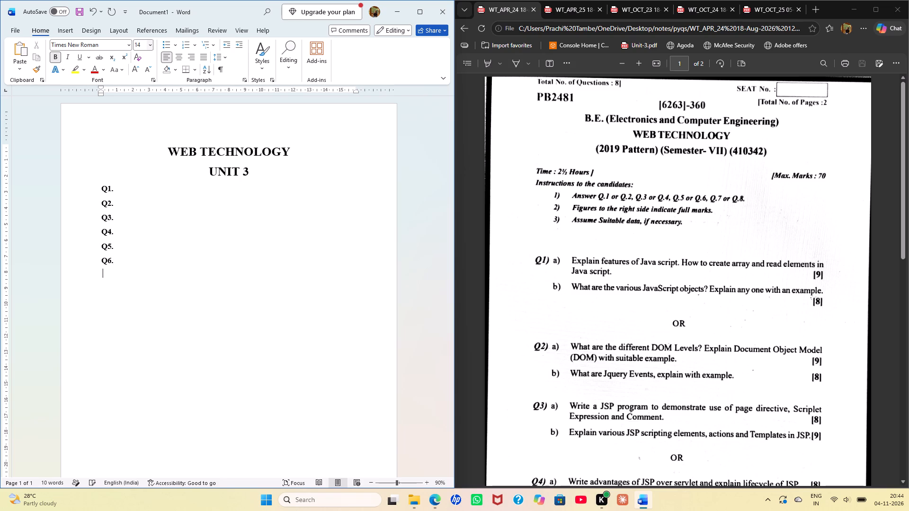
type("Q7.")
key("Return")
type("Q8.")
key("Return")
type("Q9.")
key("Return")
Extend the UNIT 3 question list with the labels Q10., Q11. and Q12. on separate lines.
key("a")
type("\\Q")
key("BackSpace")
key("BackSpace")
key("BackSpace")
type("Q10.")
key("Return")
type("Q11.")
key("Return")
type("Q12")
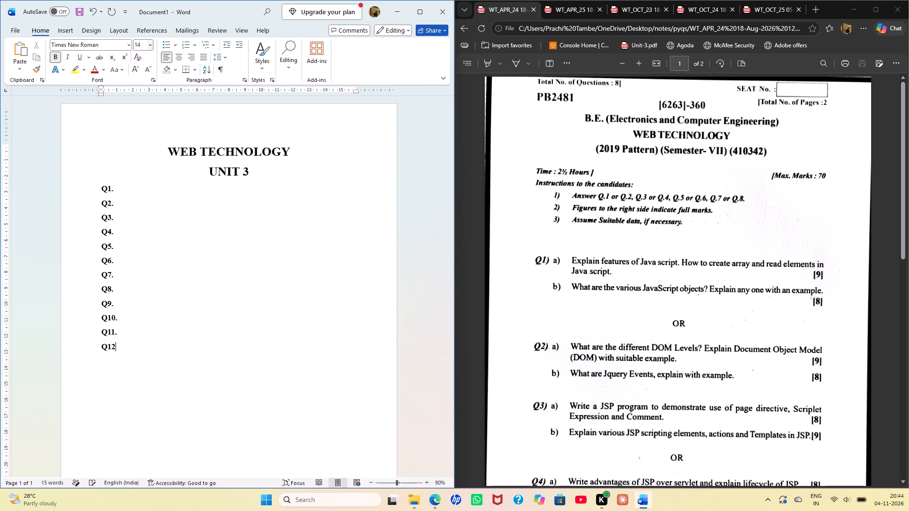
key("period")
key("Return")
key("Return")
key("Return")
key("q")
key("BackSpace")
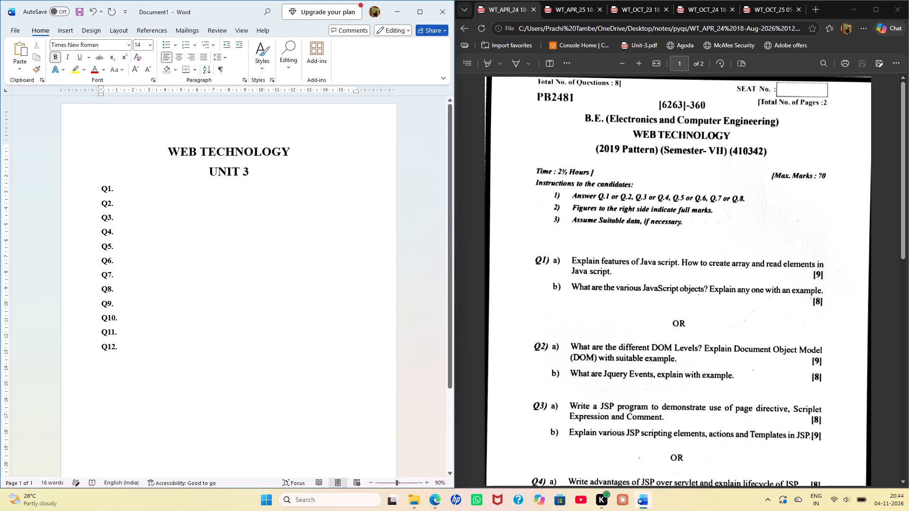
Copy the Q1. to Q12. label list and paste it below the original after several blank lines.
left_click_drag(99, 186, 116, 345)
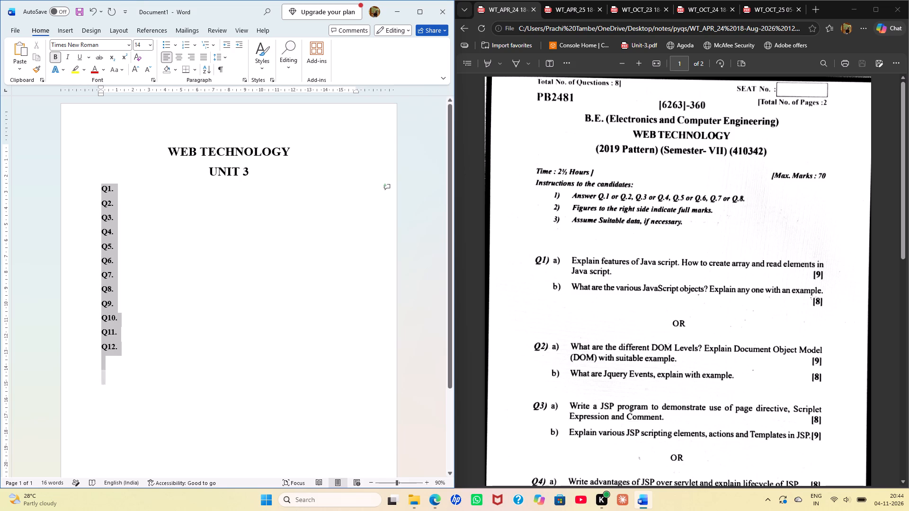
left_click_drag(116, 345, 116, 344)
key("ctrl+c")
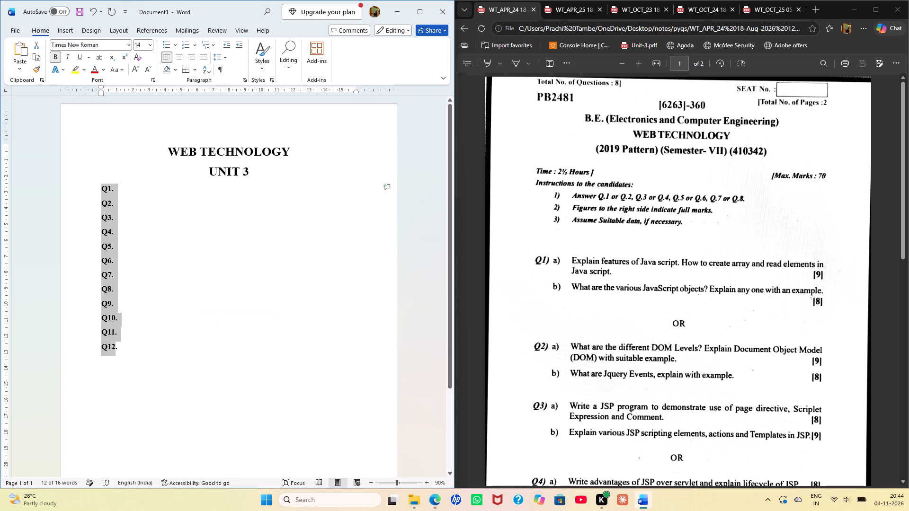
left_click(148, 357)
key("Return")
key("Return")
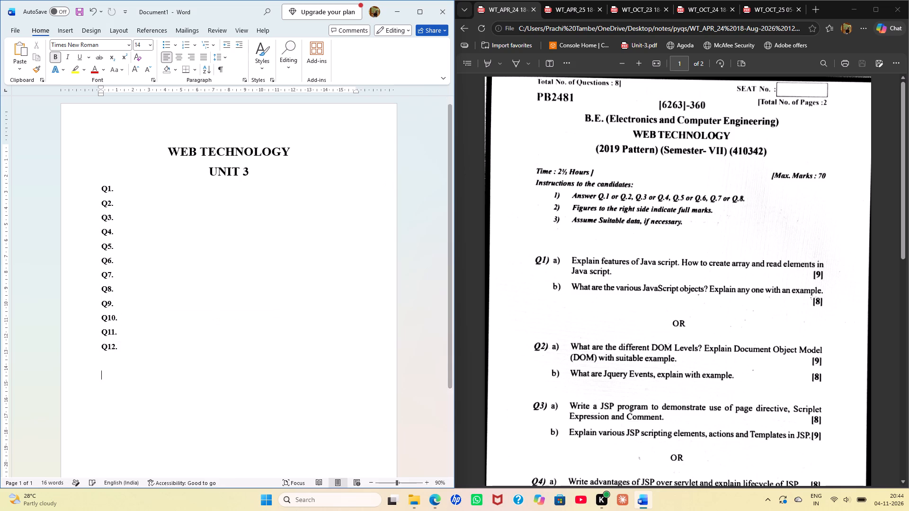
key("Return")
key("Return")
key("Return")
key("ctrl+v")
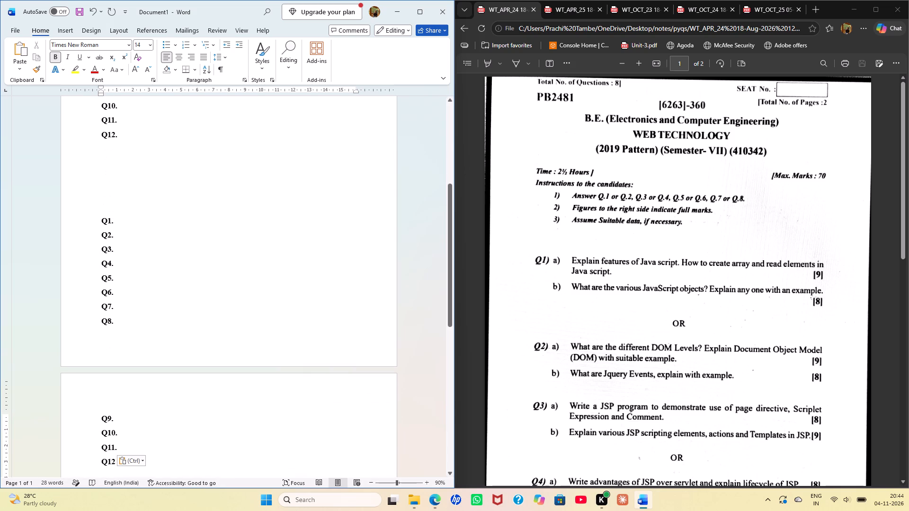
Paste the copied question label list two more times further down, leaving several blank lines before each copy.
scroll(148, 357, "down", 1)
key("Return")
key("Return")
key("Return")
key("Return")
key("Return")
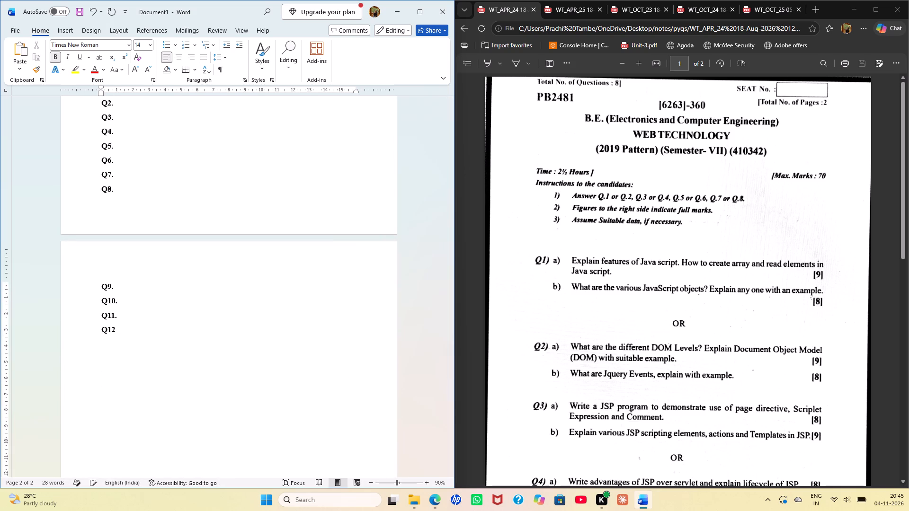
key("ctrl+v")
key("Return")
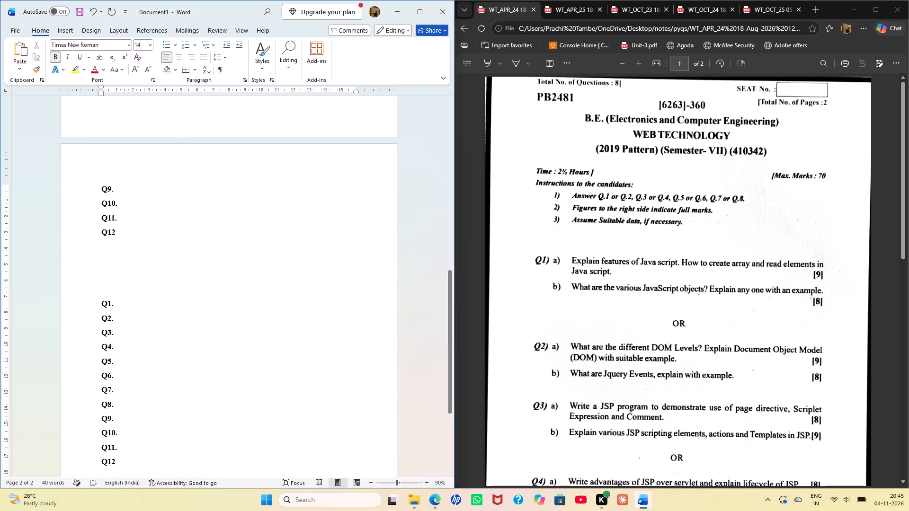
key("Return")
key("Return")
key("Return")
key("Return")
key("ctrl+v")
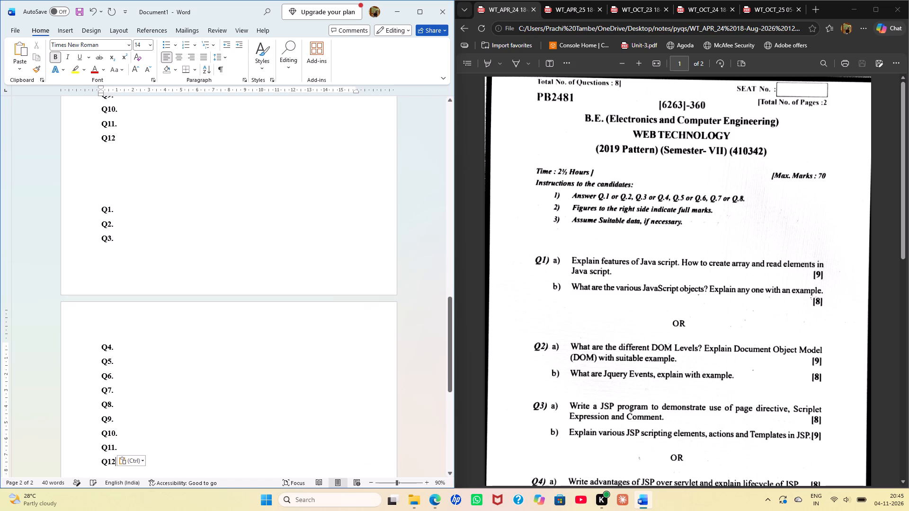
Add the centred heading UNIT 4 in size 22 in the gap above the second question list.
scroll(123, 454, "up", 5)
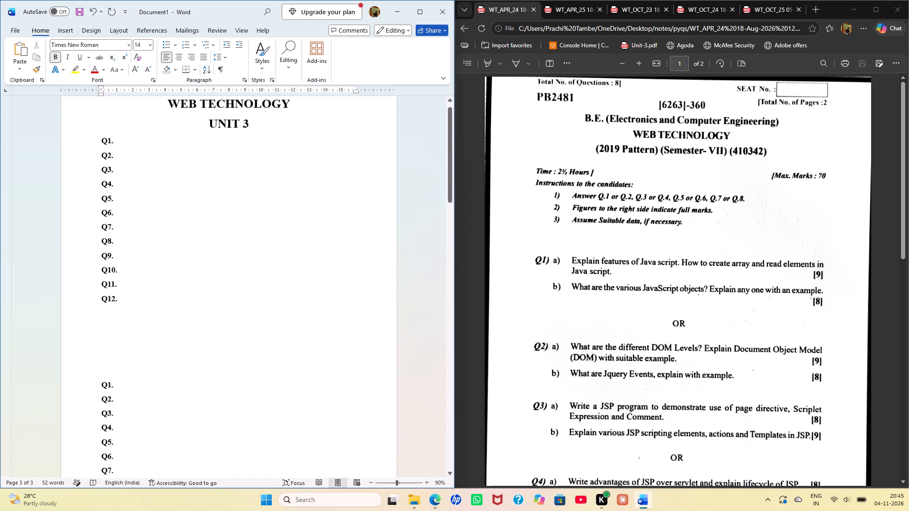
left_click(126, 254)
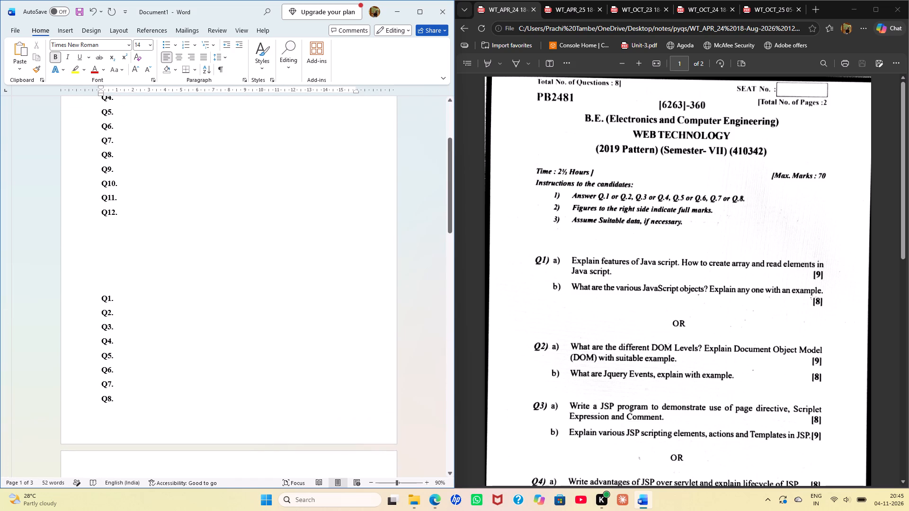
left_click(181, 56)
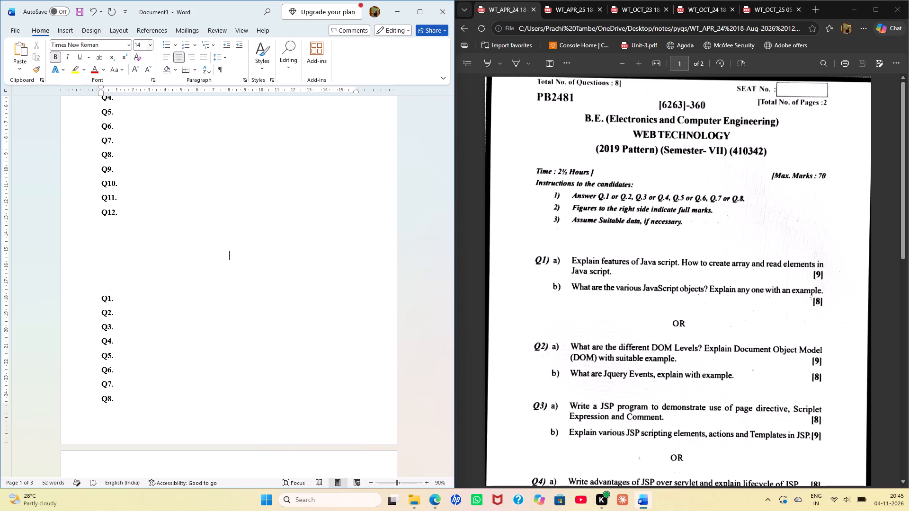
left_click(139, 48)
type("22")
key("Return")
type("UNIT4")
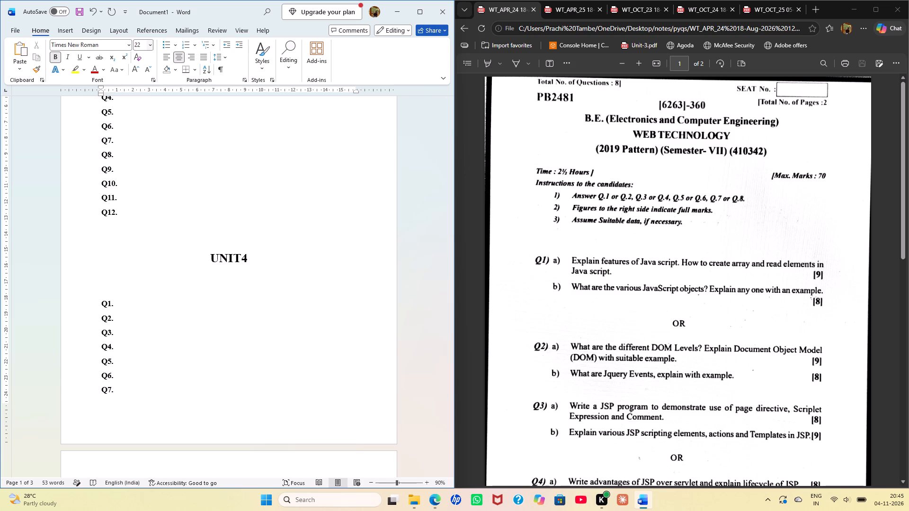
key("BackSpace")
key("space")
type("4")
Add the centred heading UNIT 5 in size 22 above the third question list, with an extra blank line before the list.
scroll(139, 48, "down", 1)
left_click(276, 224)
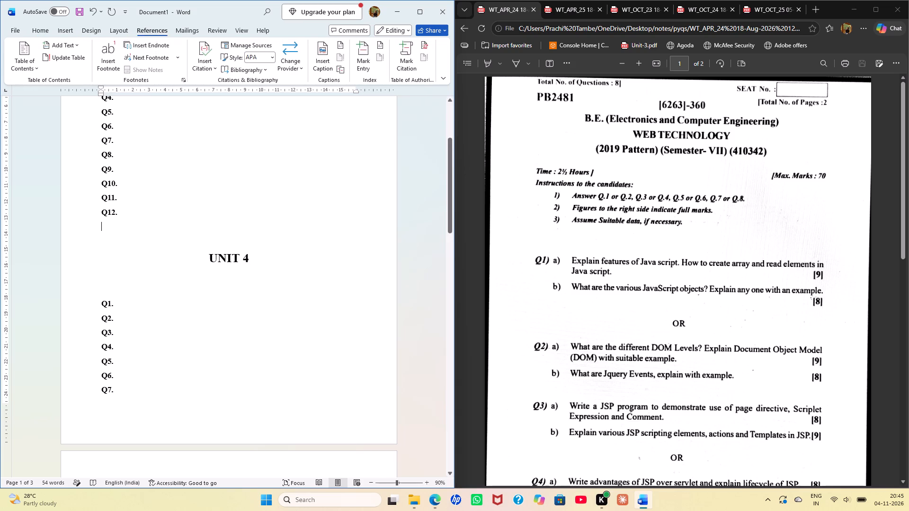
scroll(276, 224, "down", 2)
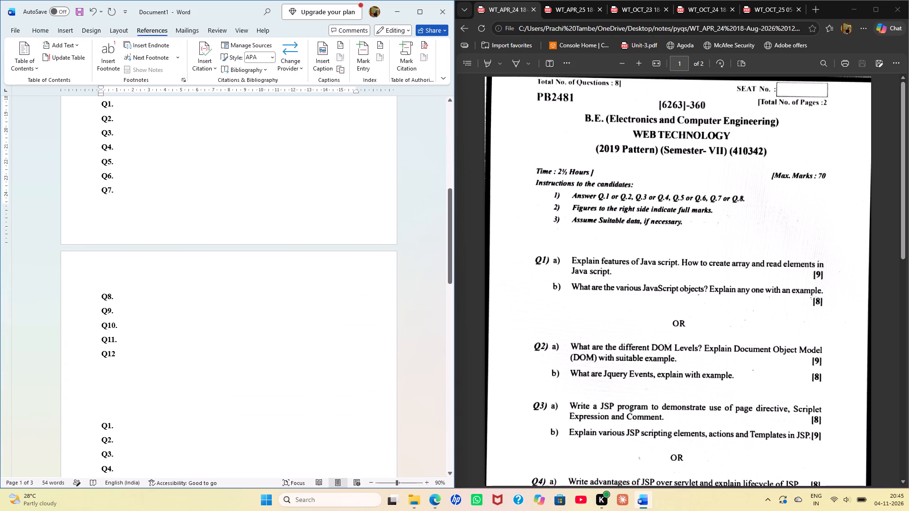
left_click(166, 388)
key("Return")
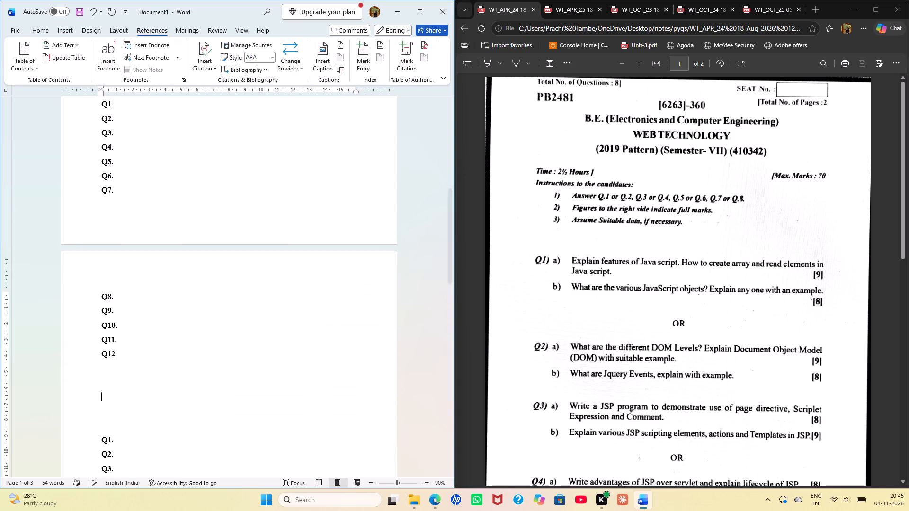
left_click(39, 26)
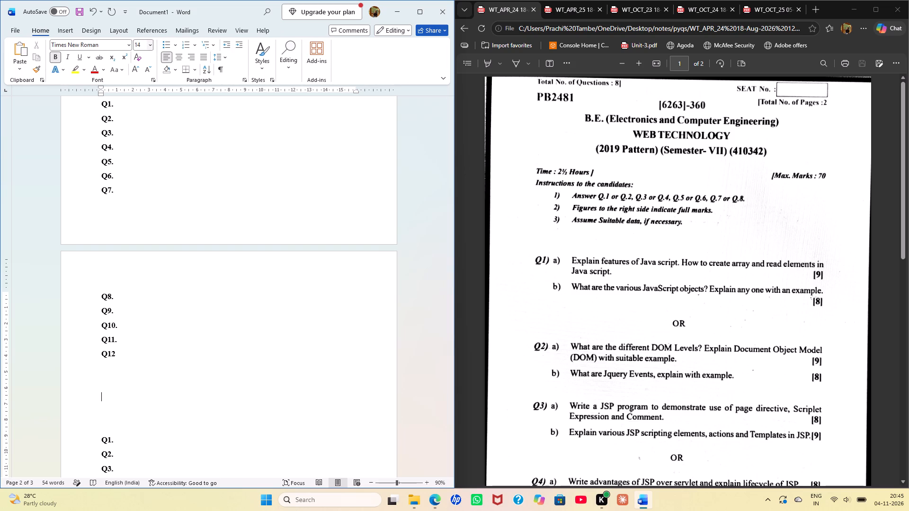
left_click(142, 45)
type("22")
left_click(178, 53)
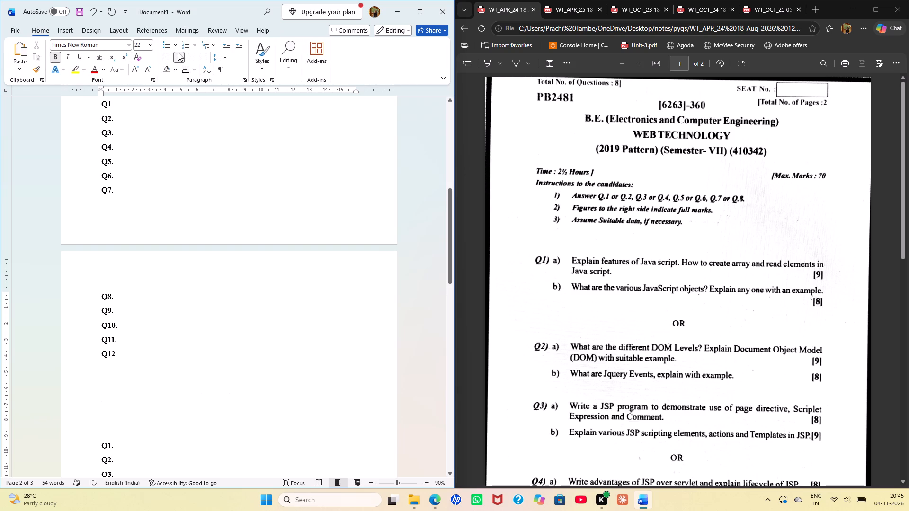
type("UNIT")
key("space")
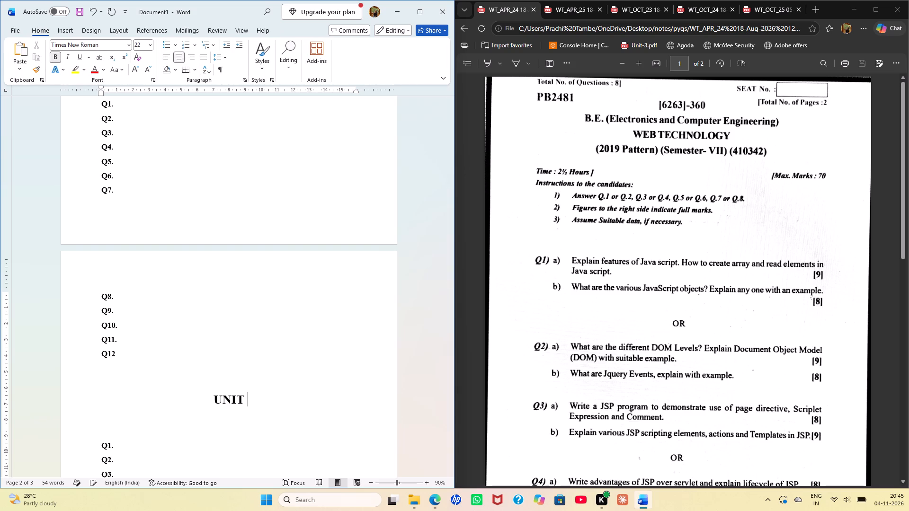
key("5")
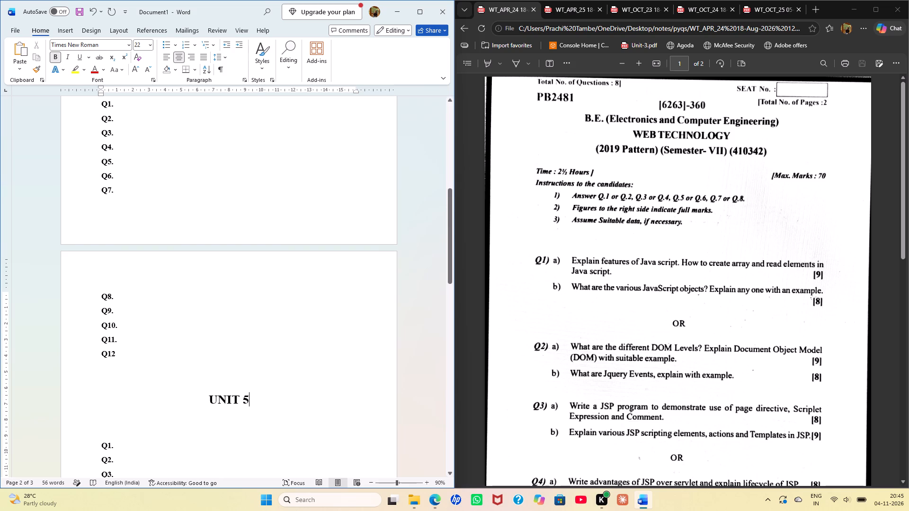
Add the centred heading UNIT 6 in size 22 above the fourth question list, and return to the document's beginning.
scroll(222, 257, "down", 4)
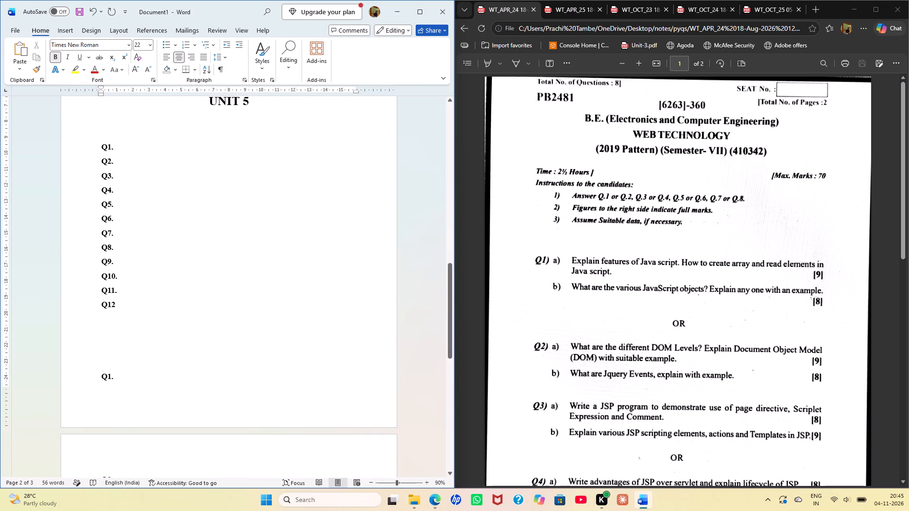
left_click(181, 340)
left_click(140, 43)
type("22")
left_click(176, 54)
type("UNIT 6")
left_click(257, 165)
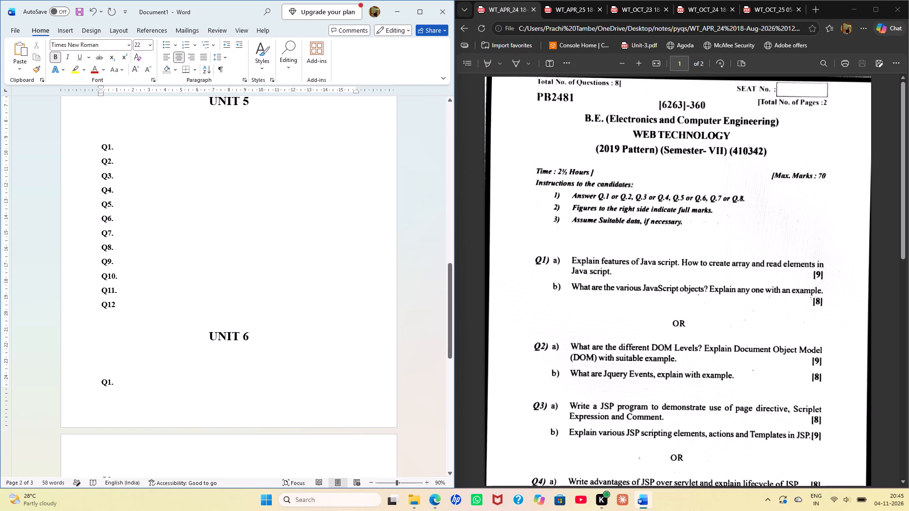
scroll(257, 165, "up", 9)
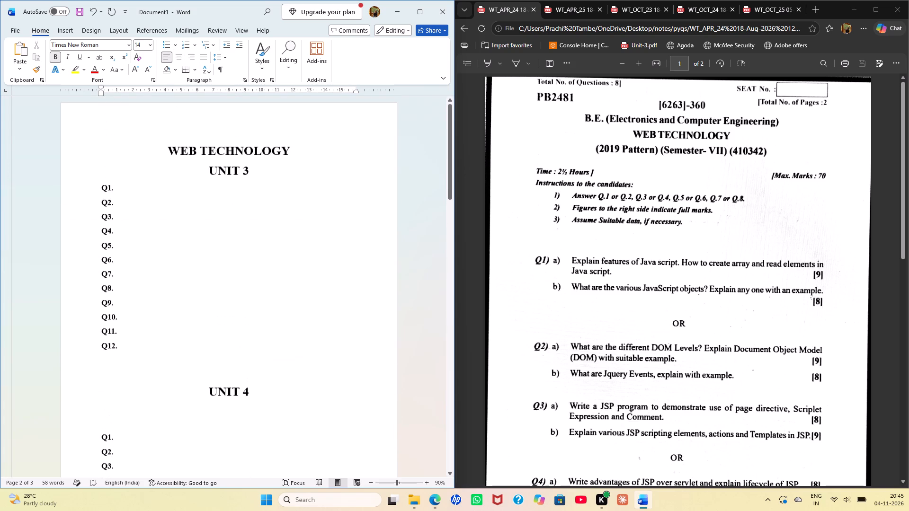
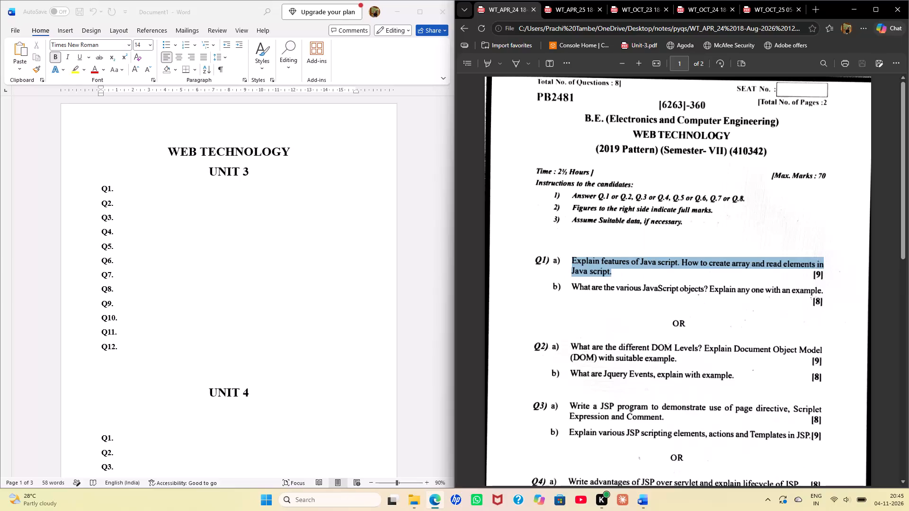
Copy the paper's Q1 a) question on JavaScript features and array creation into Q1 under UNIT 3, after a space.
key("ctrl+c")
left_click(121, 190)
left_click(121, 187)
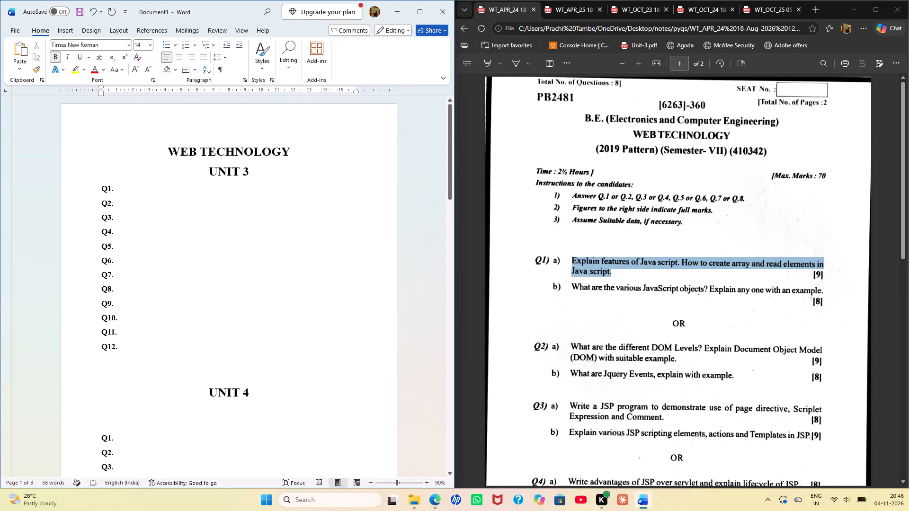
key("space")
key("ctrl+v")
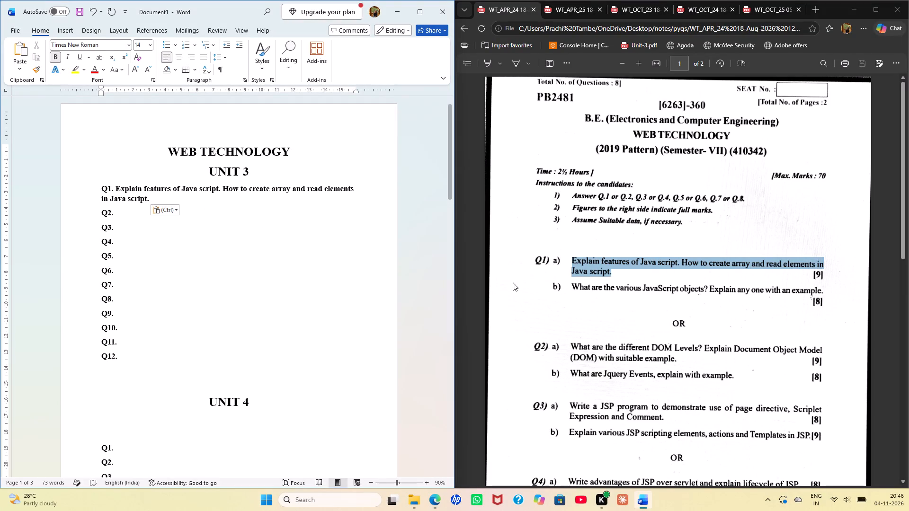
Fill Q2 under UNIT 3 with the paper's Q1 b) question, "What are the various JavaScript objects? Explain any one with an example.".
left_click(570, 284)
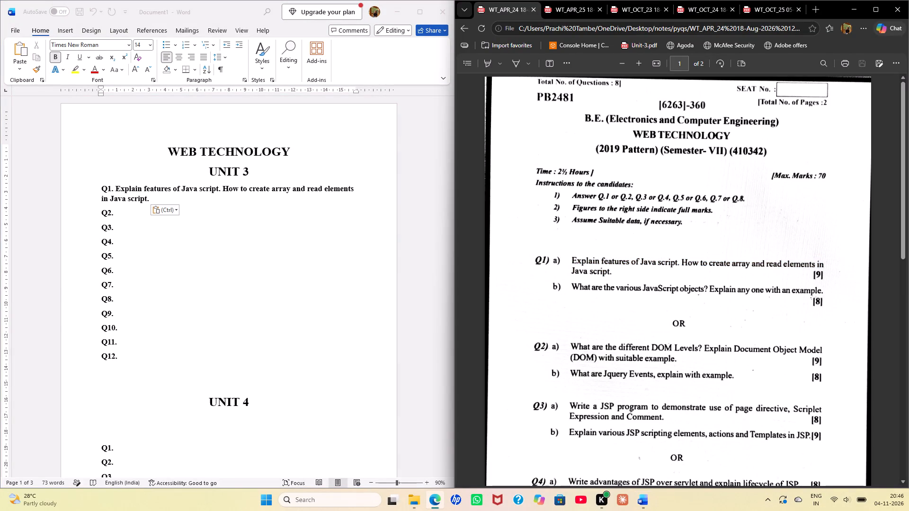
left_click_drag(826, 292, 551, 287)
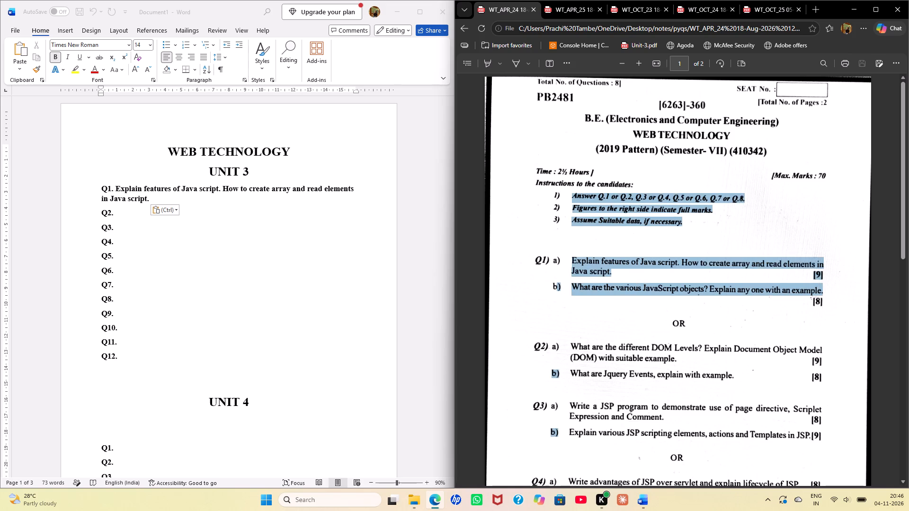
left_click_drag(551, 287, 574, 286)
key("ctrl+c")
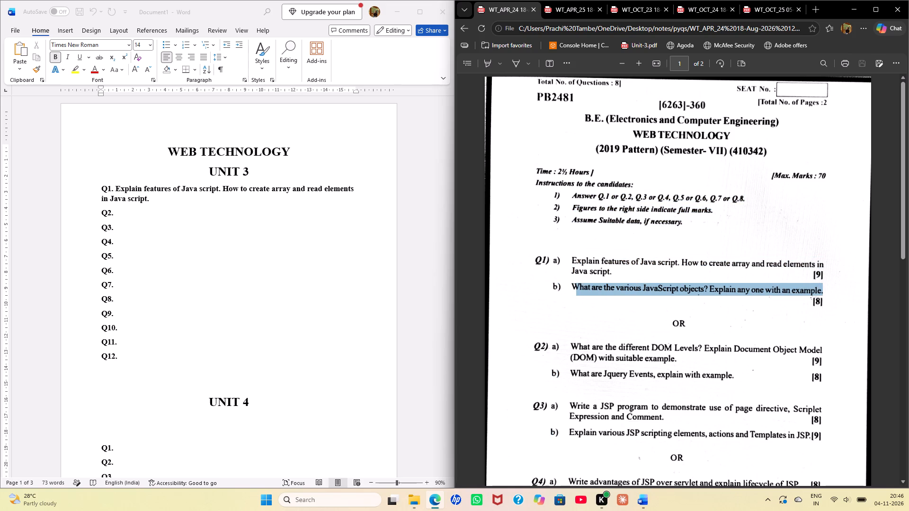
left_click(124, 211)
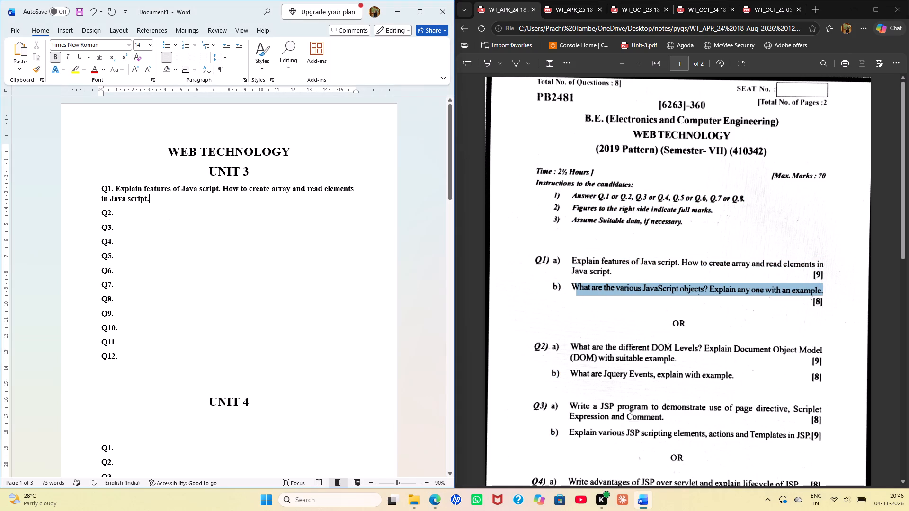
left_click(114, 212)
key("w")
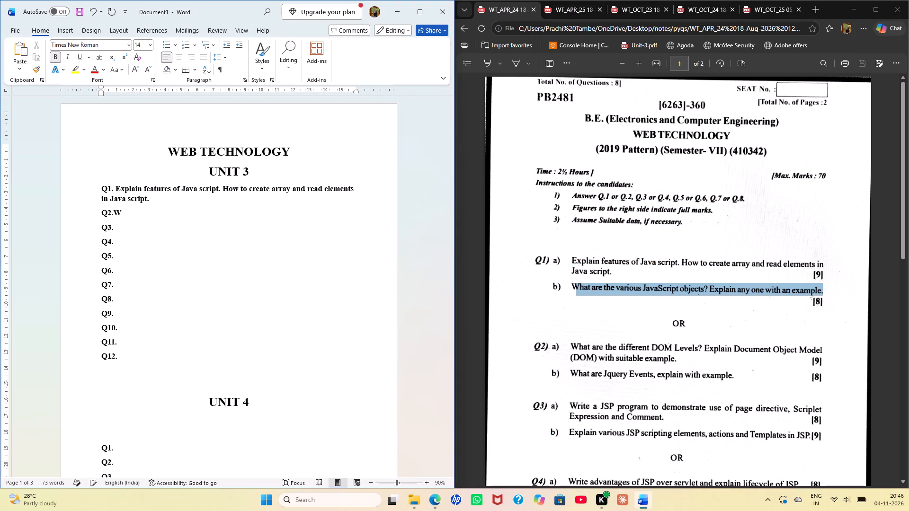
key("ctrl+v")
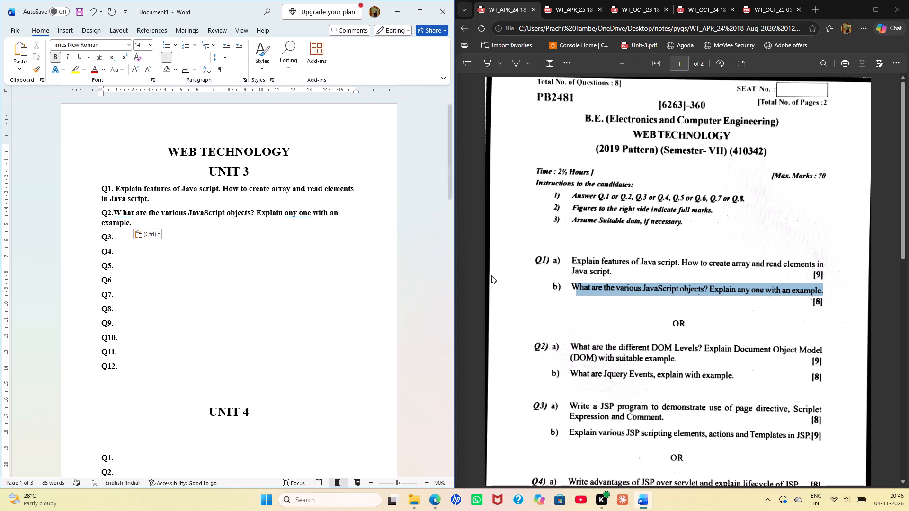
Copy the paper's Q2 a) question on DOM Levels and the Document Object Model into Q3 under UNIT 3, after a space.
scroll(586, 348, "down", 1)
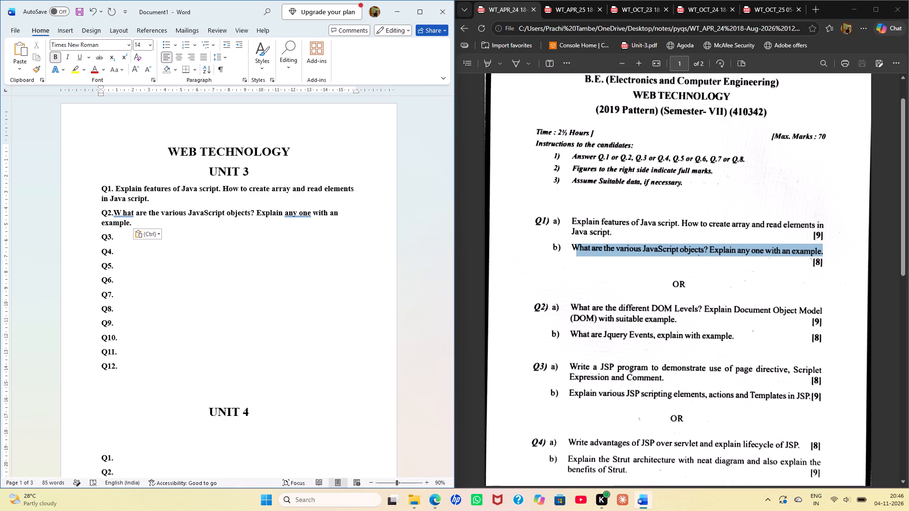
left_click_drag(572, 308, 679, 317)
key("ctrl+c")
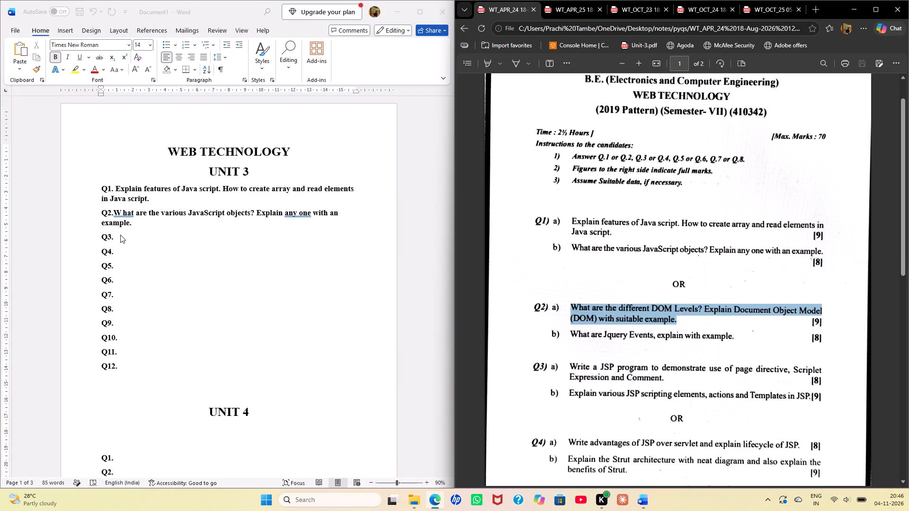
left_click(120, 235)
left_click(120, 236)
key("space")
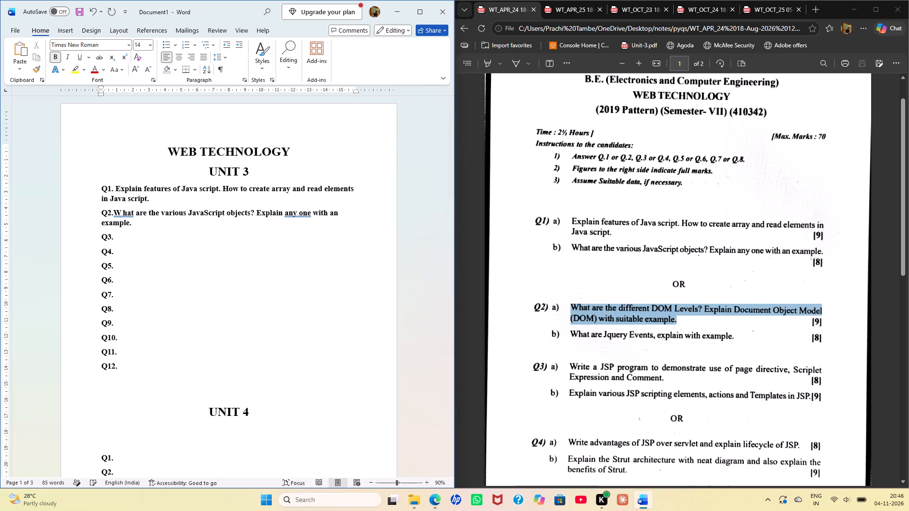
key("ctrl+v")
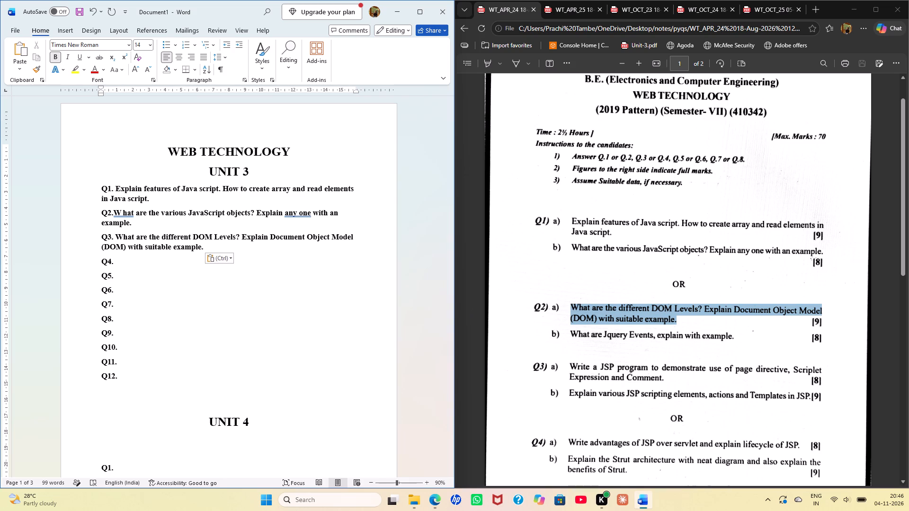
Copy the paper's Q2 b) question, "What are Jquery Events, explain with example.", into Q4 under UNIT 3, after a space.
left_click_drag(568, 335, 775, 344)
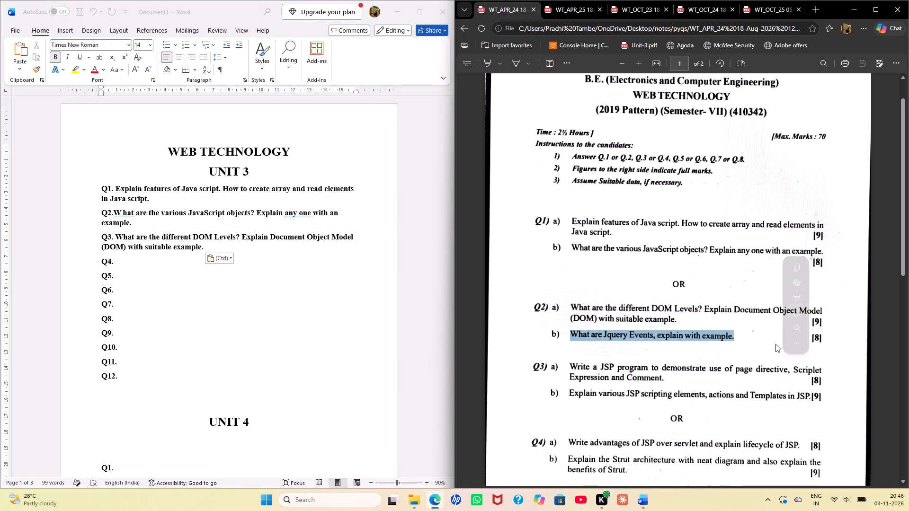
key("ctrl+c")
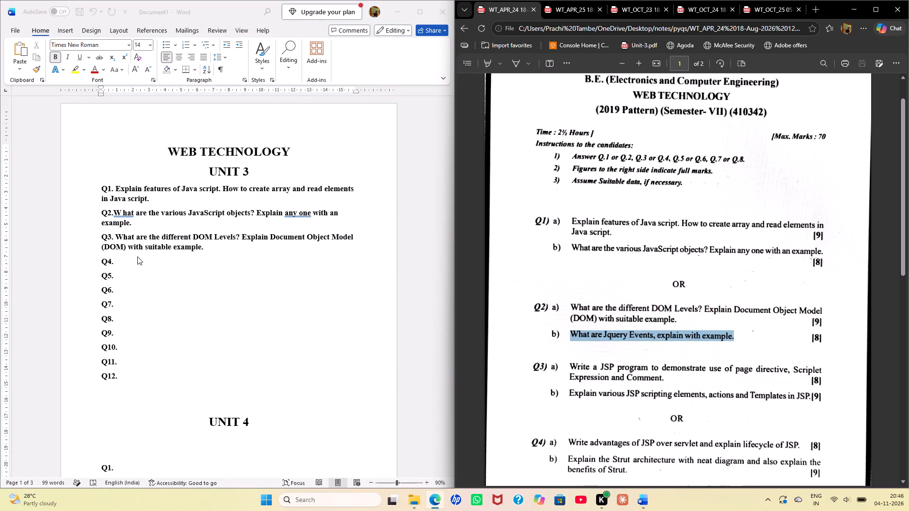
left_click(126, 258)
left_click(126, 261)
key("space")
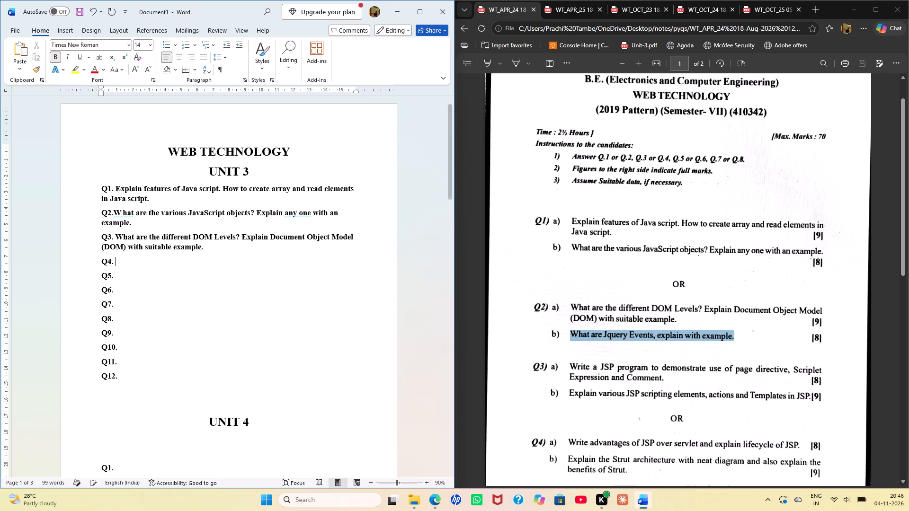
key("ctrl+v")
Copy the paper's Q3 a) question on a JSP program with page directive, Scriplet Expression and Comment into Q1 under UNIT 4, after a space.
scroll(126, 261, "down", 1)
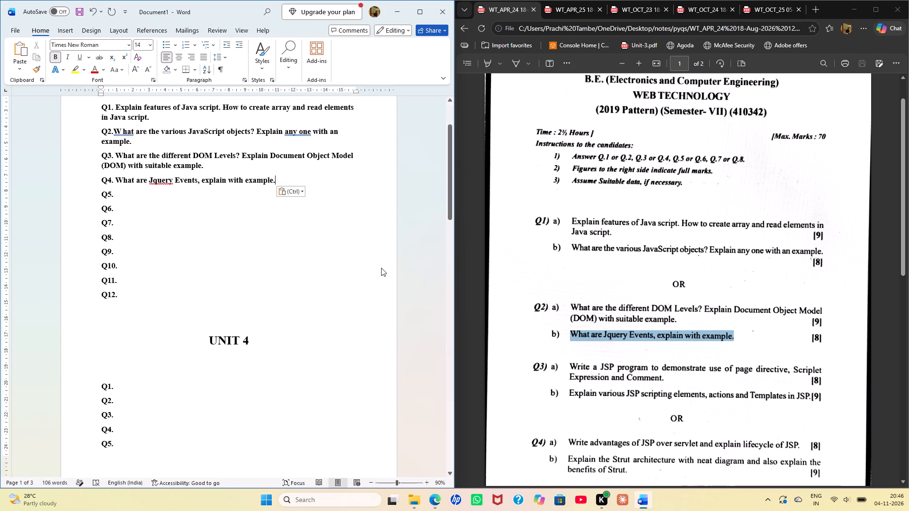
scroll(649, 344, "down", 1)
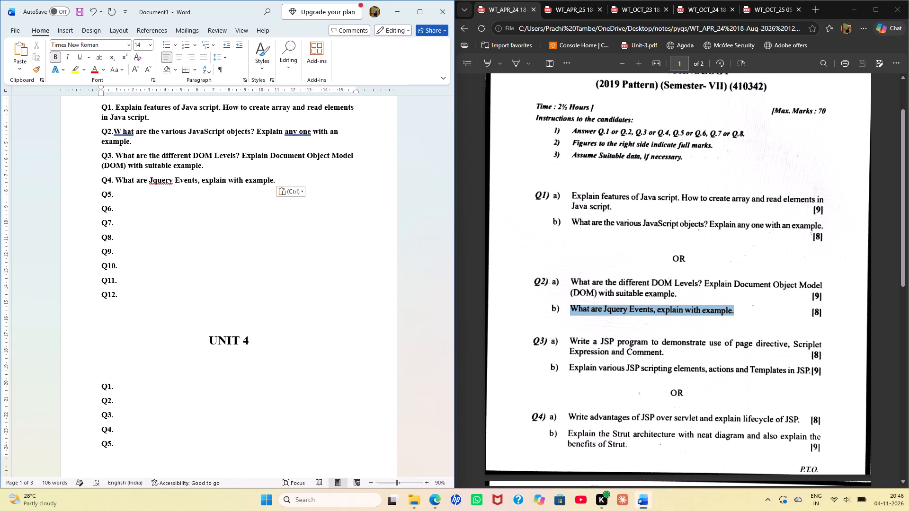
left_click_drag(569, 340, 670, 354)
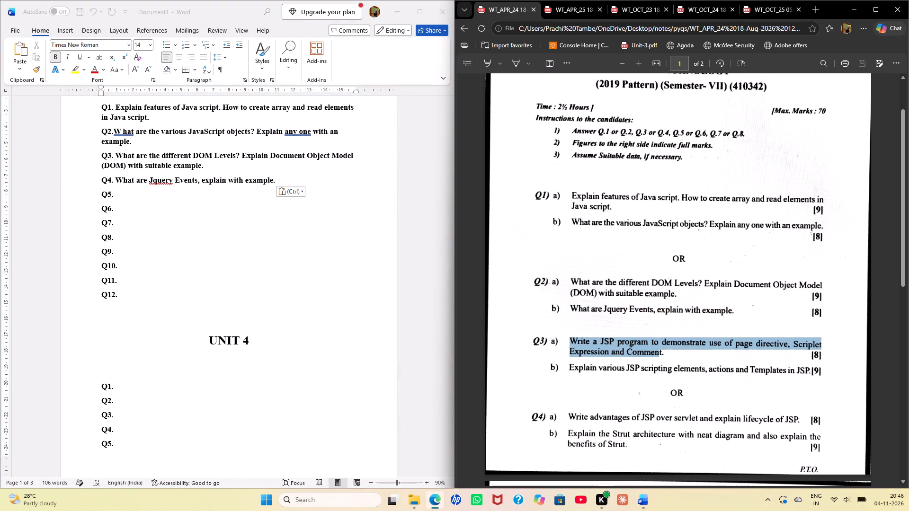
left_click_drag(670, 354, 662, 353)
key("ctrl+c")
left_click(124, 388)
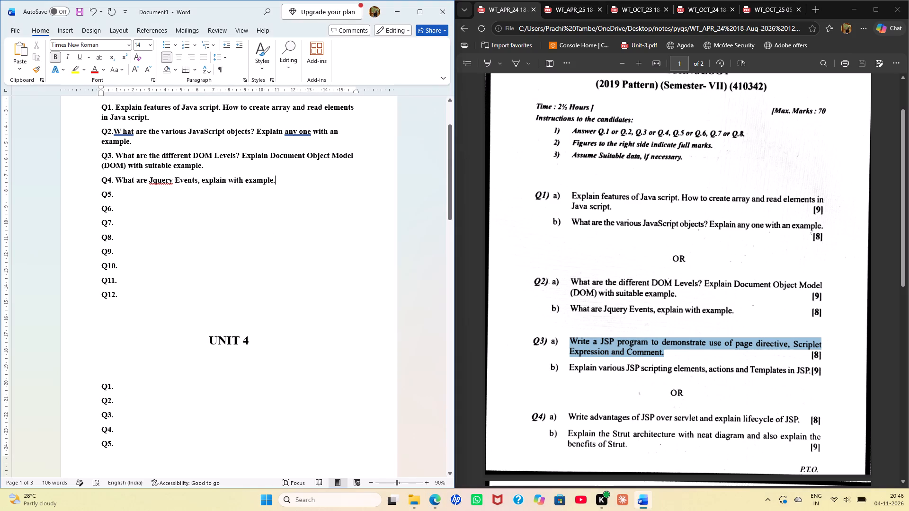
left_click(125, 387)
key("space")
key("ctrl+v")
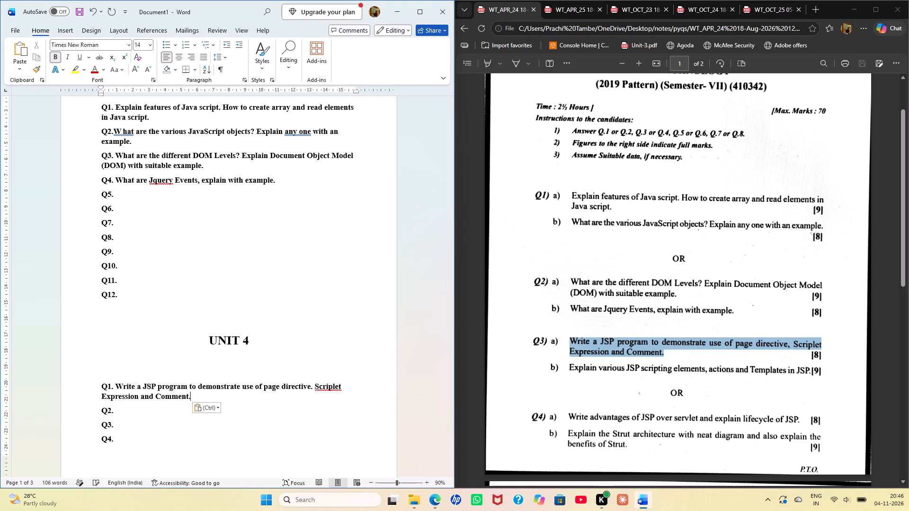
Copy the paper's Q3 b) question on JSP scripting elements, actions and Templates into Q2 under UNIT 4, after a space.
scroll(125, 387, "down", 2)
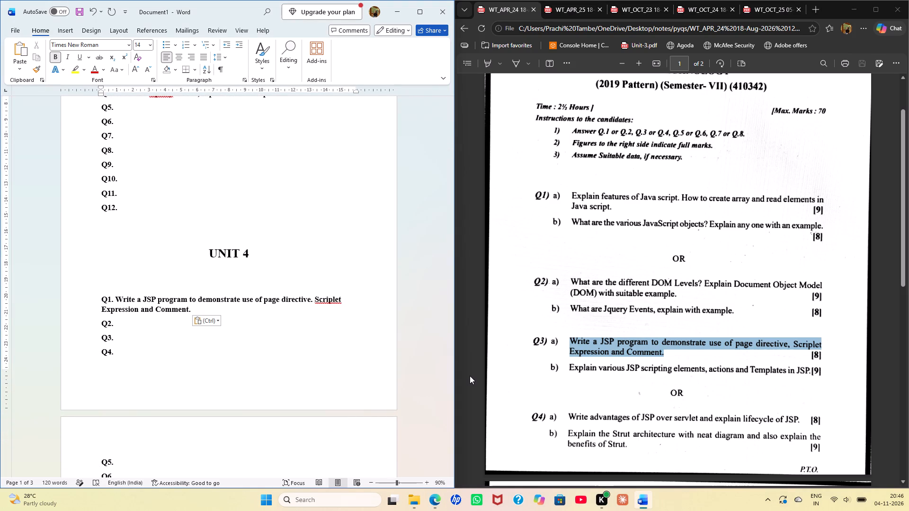
scroll(572, 374, "down", 1)
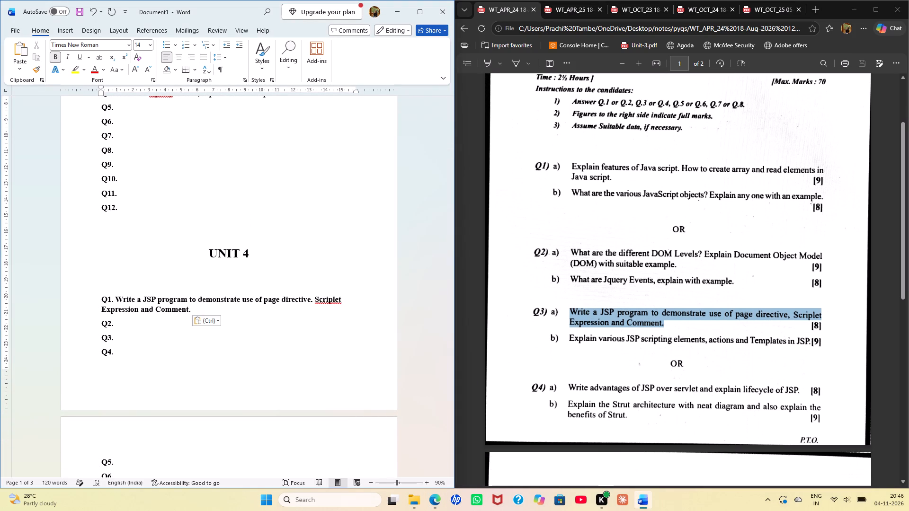
left_click_drag(569, 337, 754, 355)
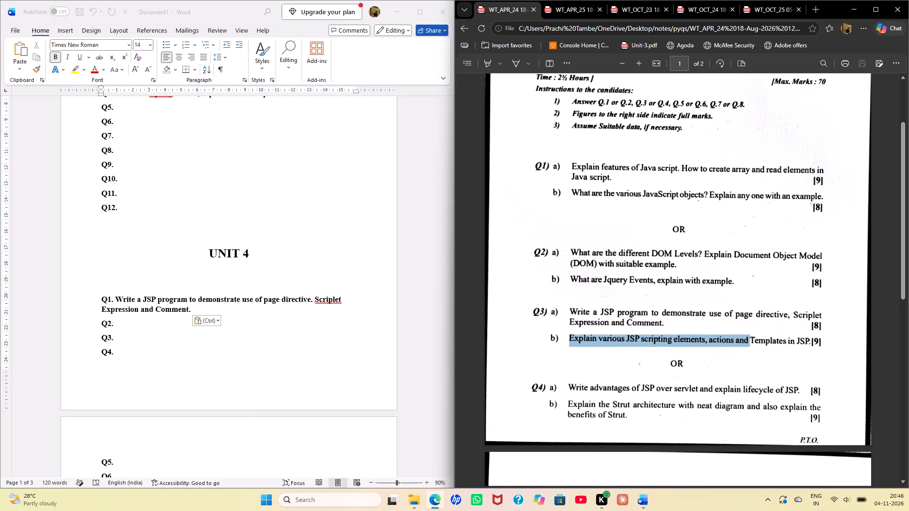
left_click_drag(754, 355, 787, 352)
scroll(717, 353, "right", 1)
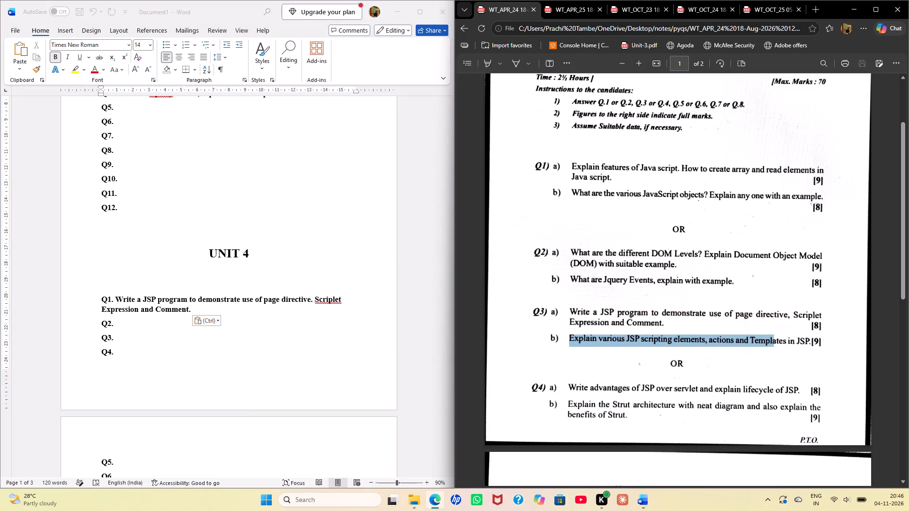
left_click_drag(787, 352, 809, 345)
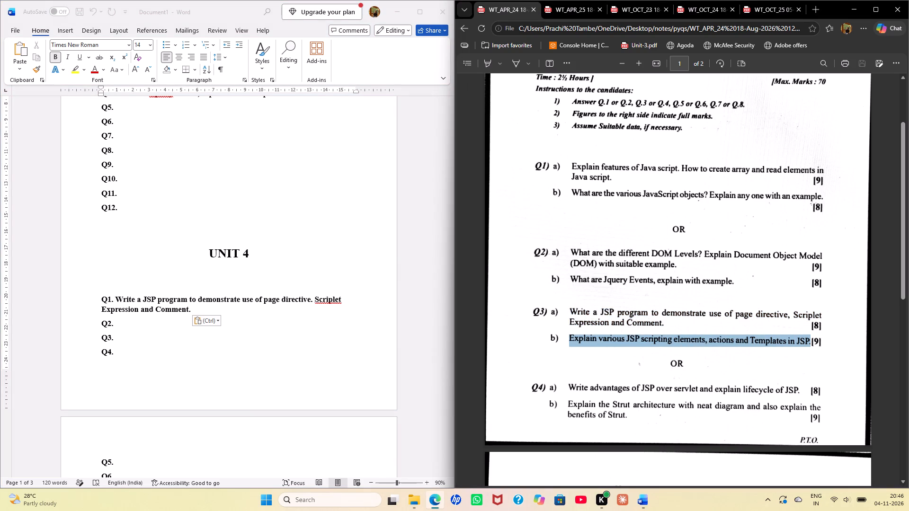
left_click_drag(809, 345, 810, 344)
key("ctrl+c")
left_click(117, 325)
left_click(118, 324)
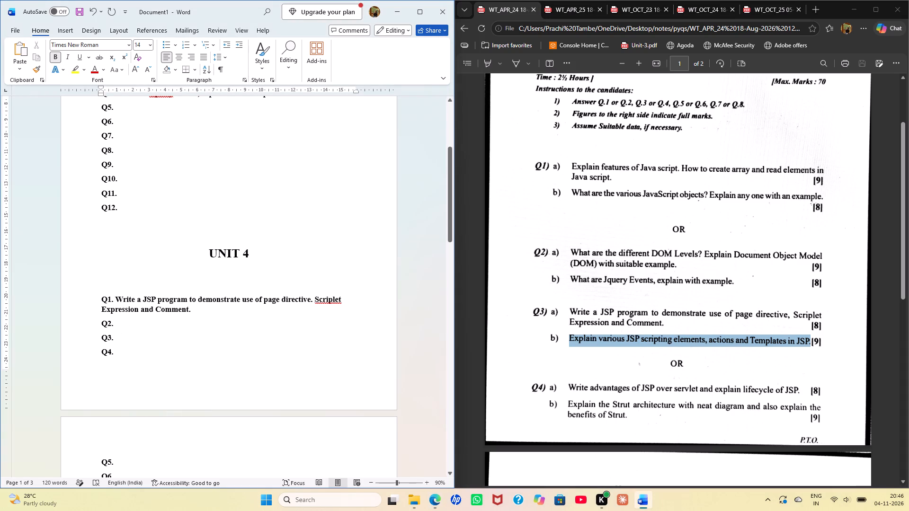
key("space")
key("ctrl+v")
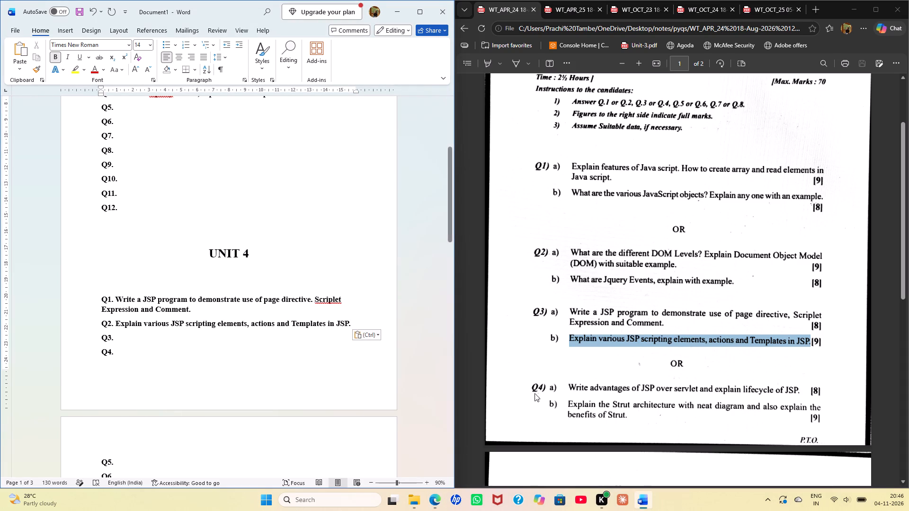
Copy the paper's Q4 a) question on JSP advantages over servlet and its lifecycle into Q3 under UNIT 4, separating "of" and "JSP" with a space.
left_click(565, 382)
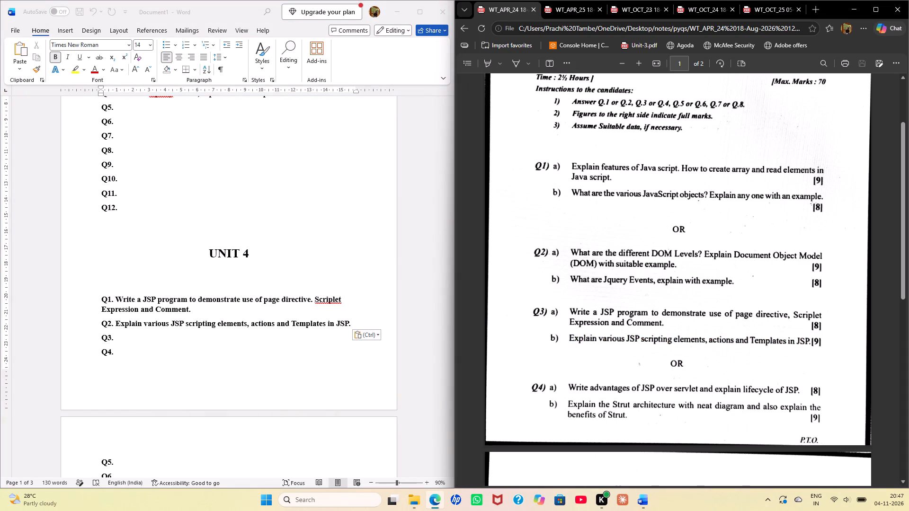
left_click_drag(567, 387, 713, 393)
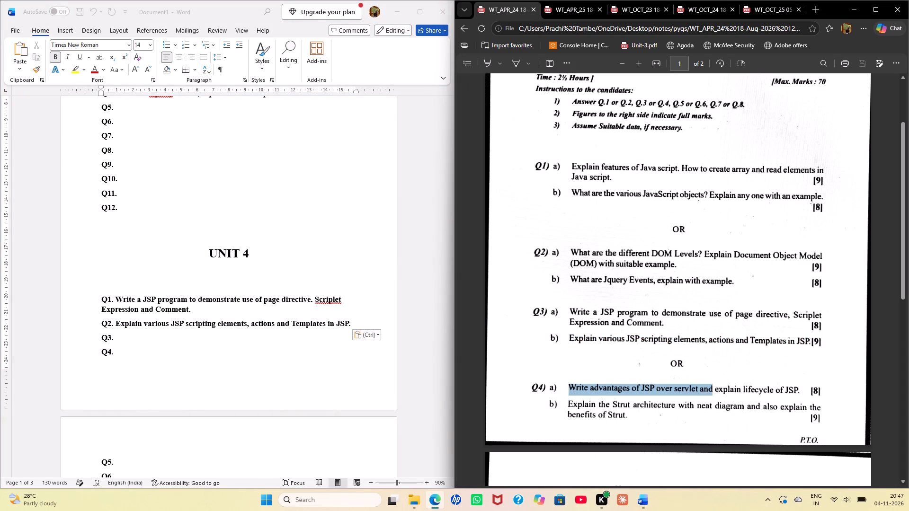
left_click_drag(713, 393, 799, 391)
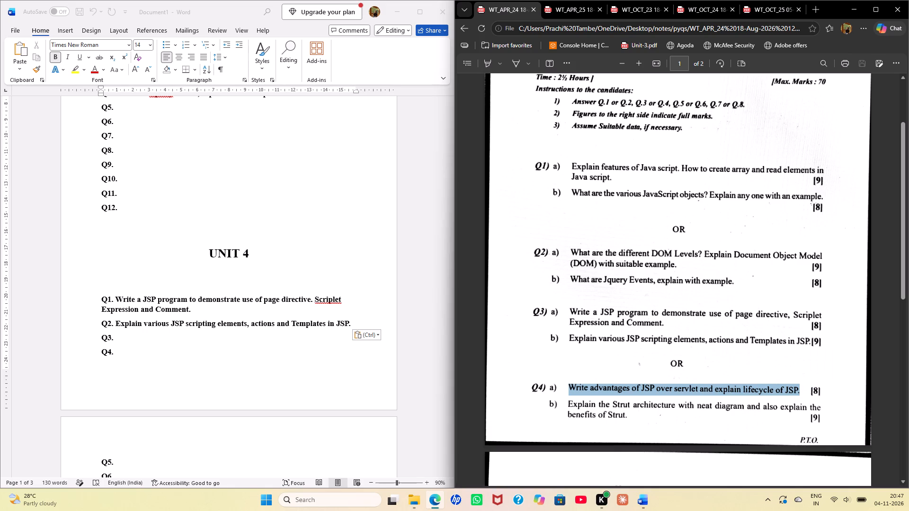
key("ctrl+c")
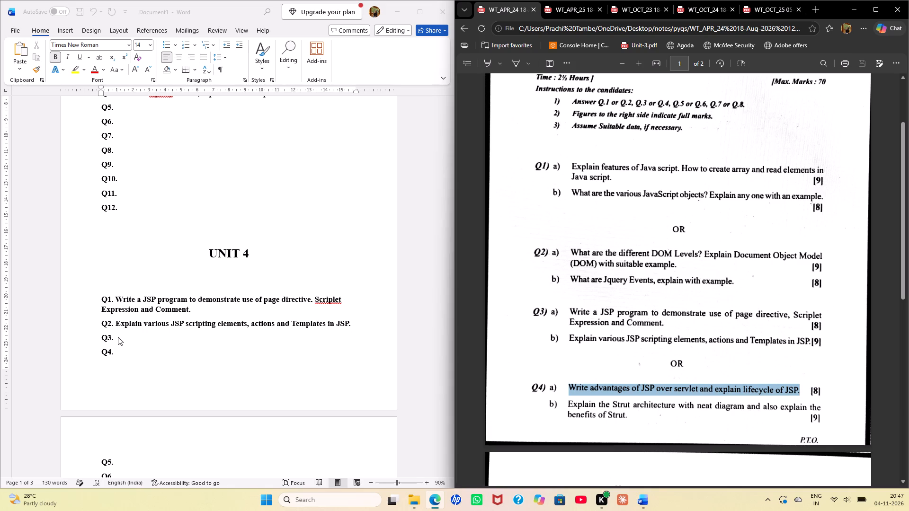
left_click(118, 337)
left_click(118, 337)
key("space")
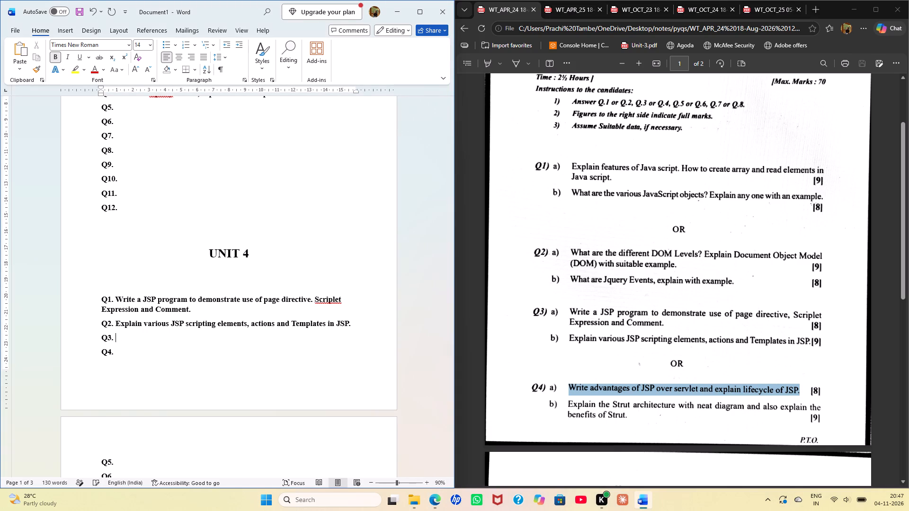
key("ctrl+v")
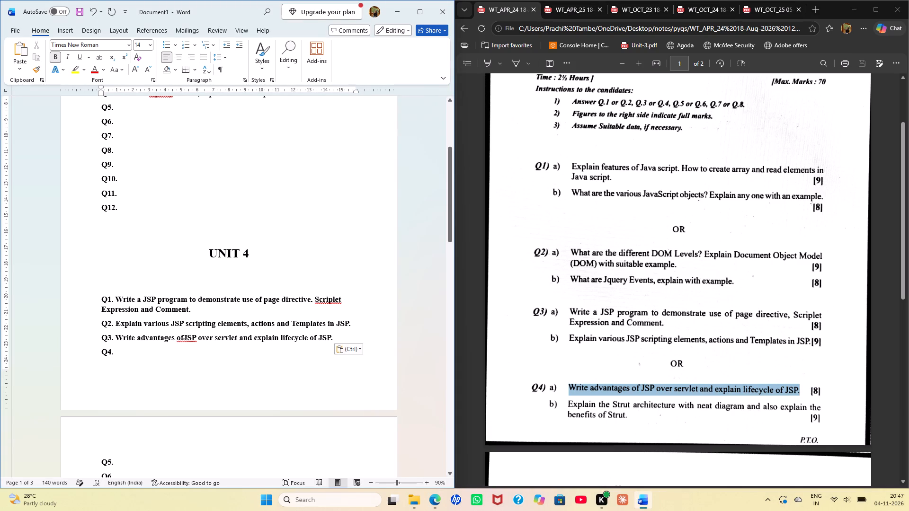
left_click(183, 335)
key("space")
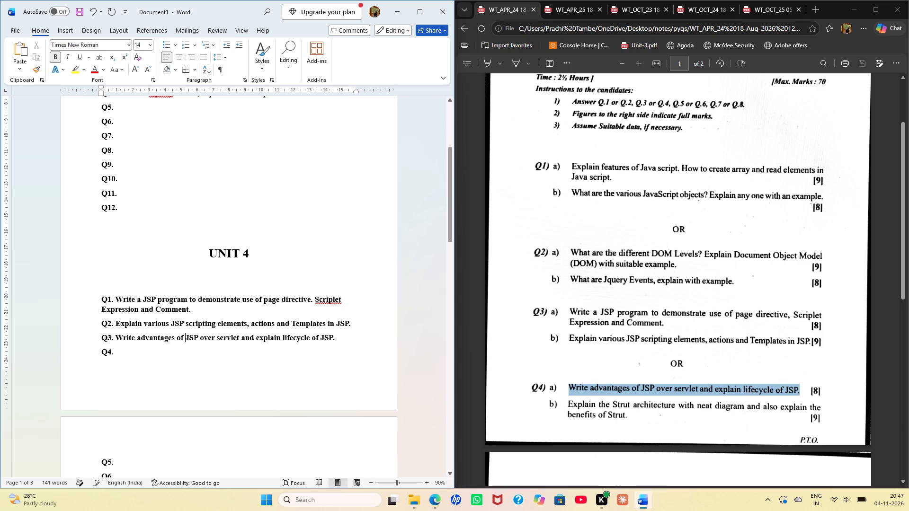
Copy the paper's Q4 b) question on the Strut architecture and benefits of Strut into Q4 under UNIT 4, after a space.
left_click_drag(571, 404, 625, 415)
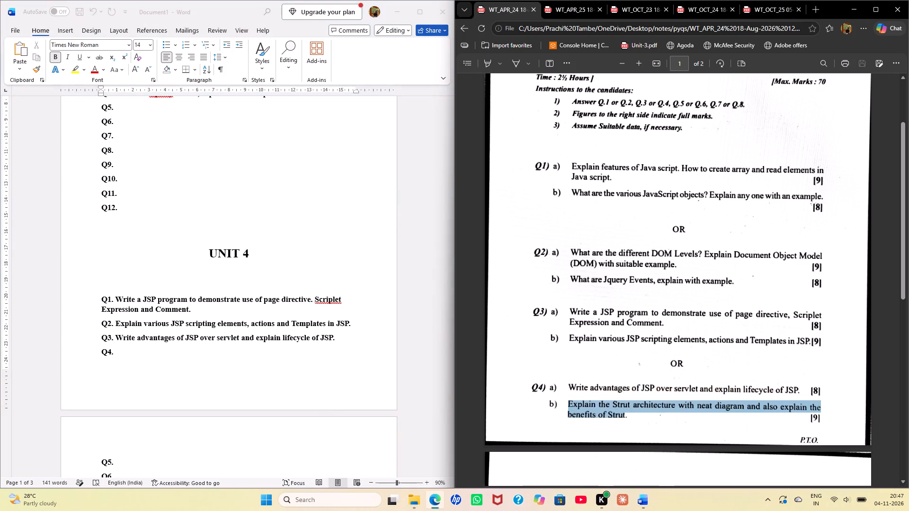
left_click_drag(625, 415, 634, 419)
key("ctrl+c")
left_click(116, 351)
left_click(119, 351)
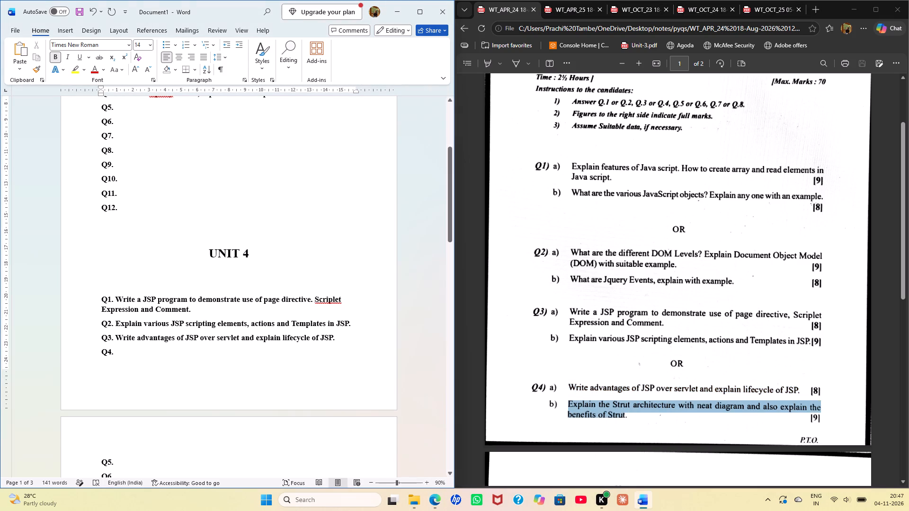
key("space")
key("ctrl+v")
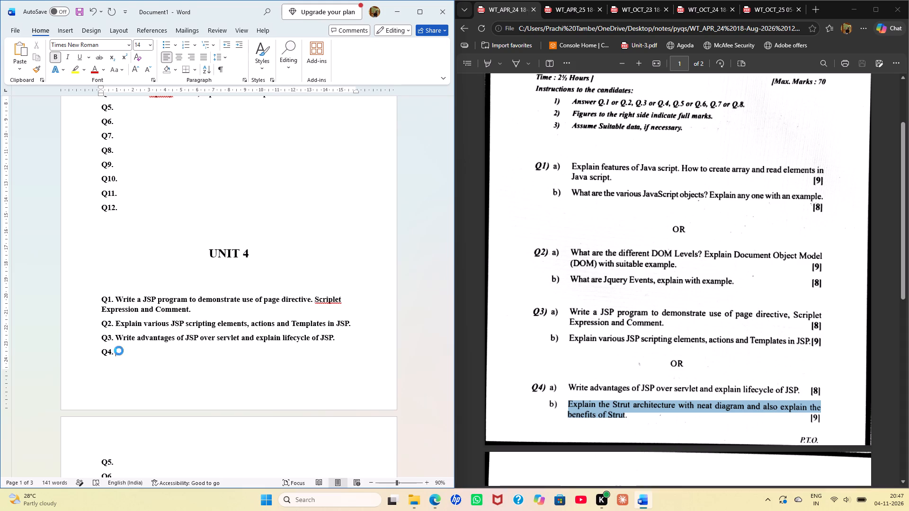
Copy the paper's Q5 a) question on session and cookies for session management in PHP into Q1 under UNIT 5, after a space.
scroll(119, 351, "down", 1)
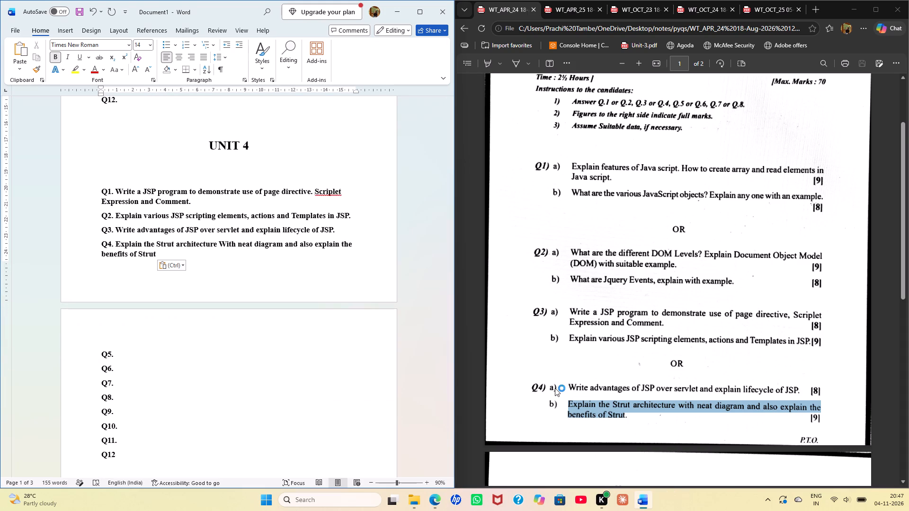
scroll(555, 388, "down", 5)
scroll(241, 385, "down", 1)
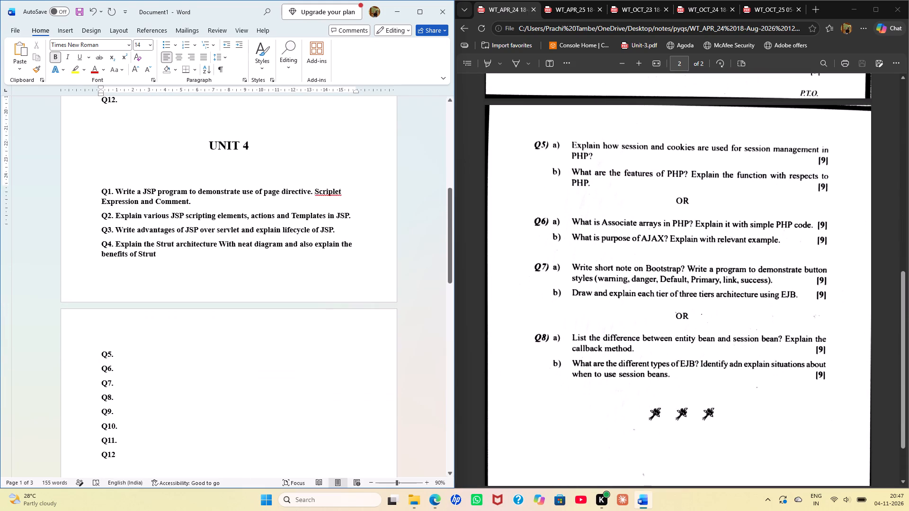
scroll(241, 385, "down", 2)
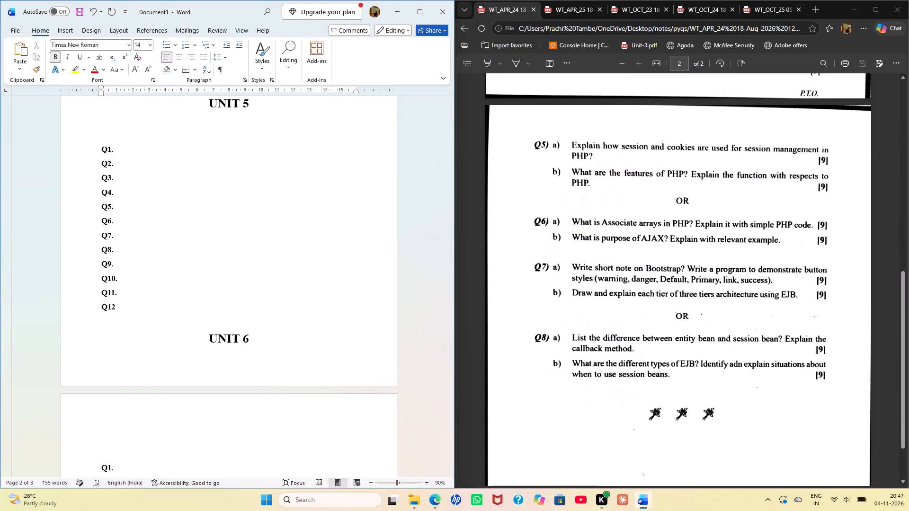
left_click_drag(569, 142, 597, 157)
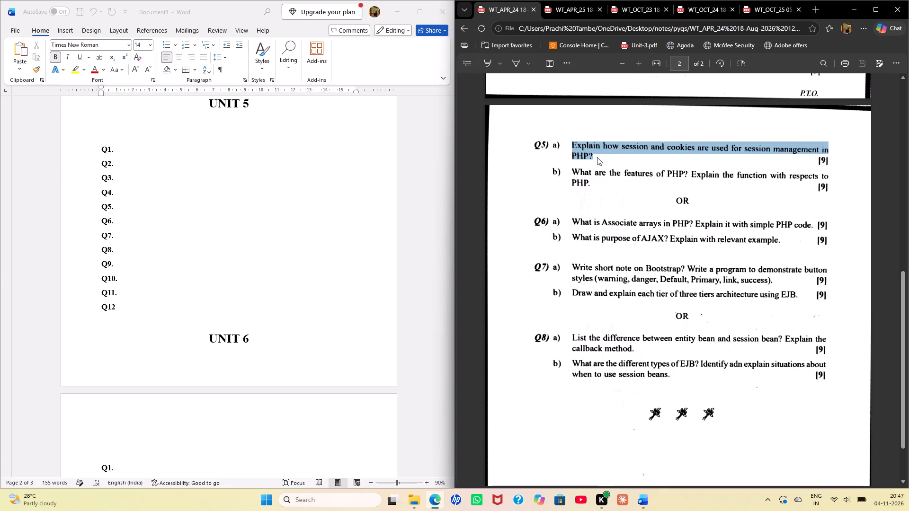
key("ctrl+c")
left_click(122, 150)
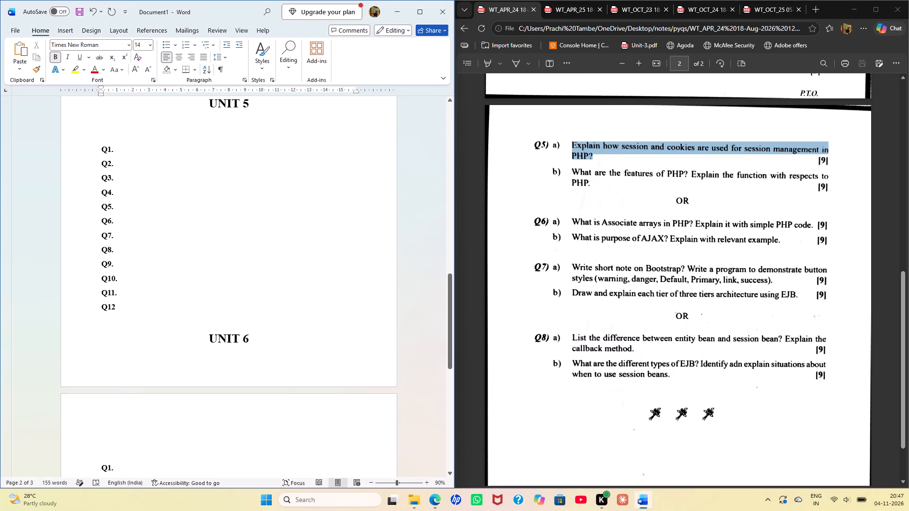
left_click(124, 150)
key("space")
key("ctrl+v")
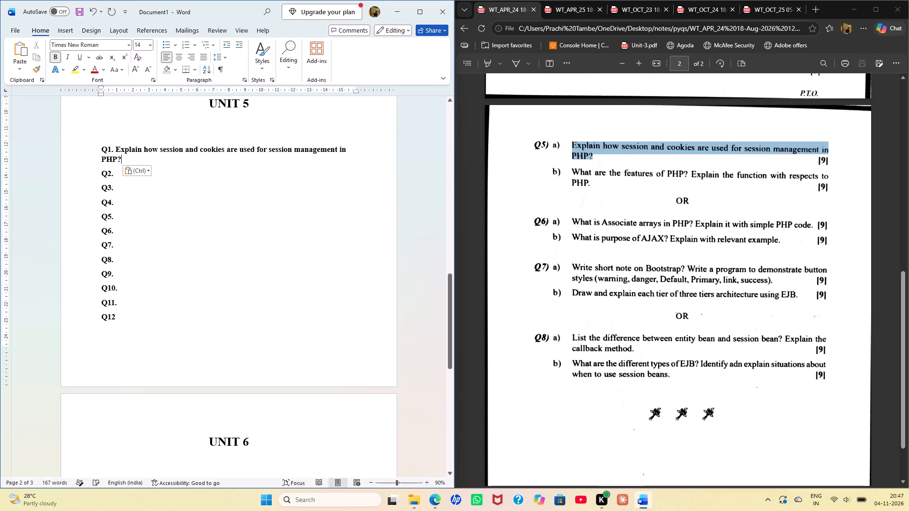
Copy the paper's Q5 b) question on the features of PHP and the function with respects to PHP into Q2 under UNIT 5.
left_click_drag(571, 167, 595, 185)
key("ctrl+c")
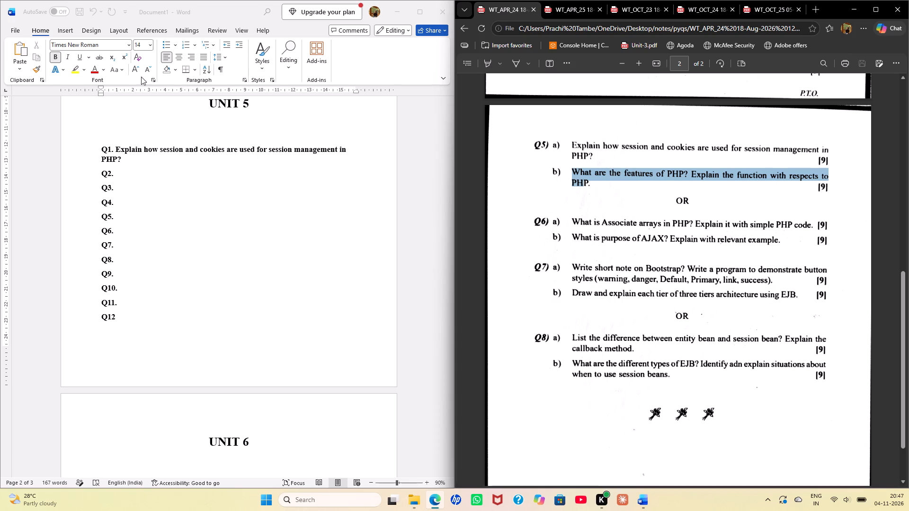
left_click(123, 174)
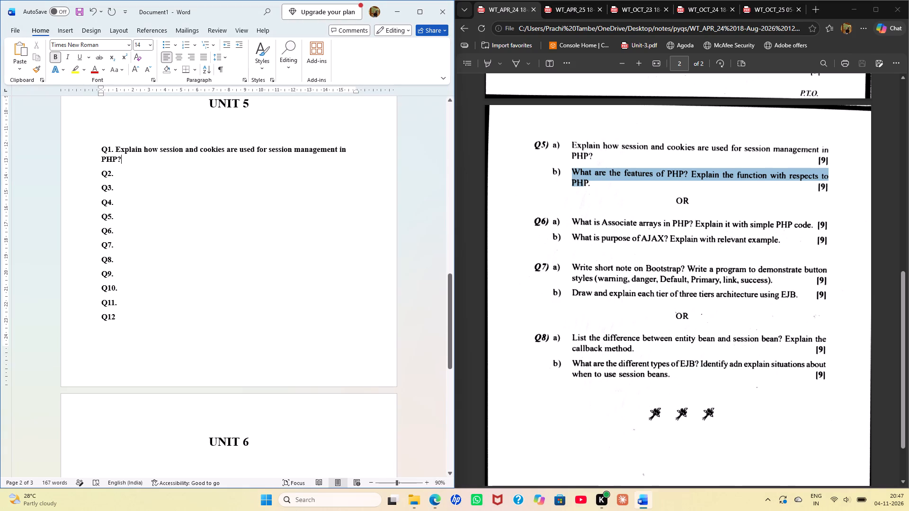
left_click(120, 174)
key("ctrl+v")
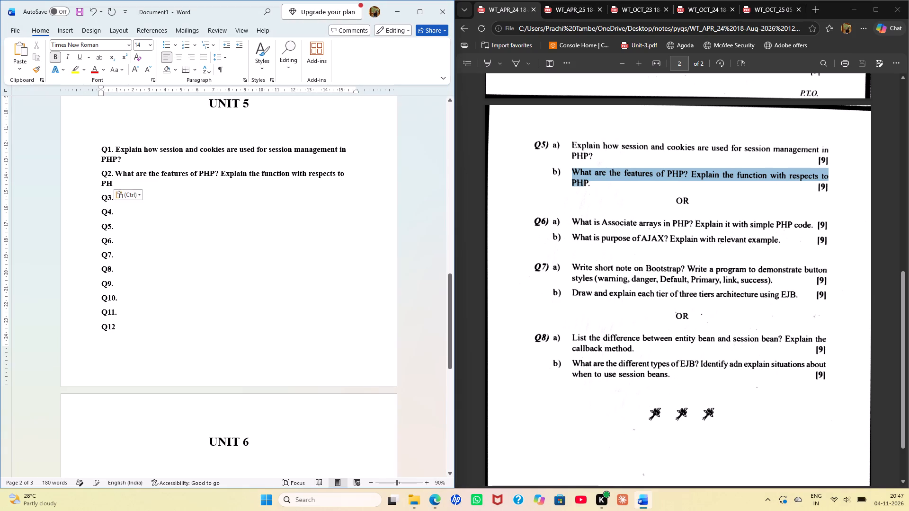
Copy the paper's Q6 a) question on Associate arrays in PHP into Q3 under UNIT 5, entering its initial "W" by hand.
left_click(573, 222)
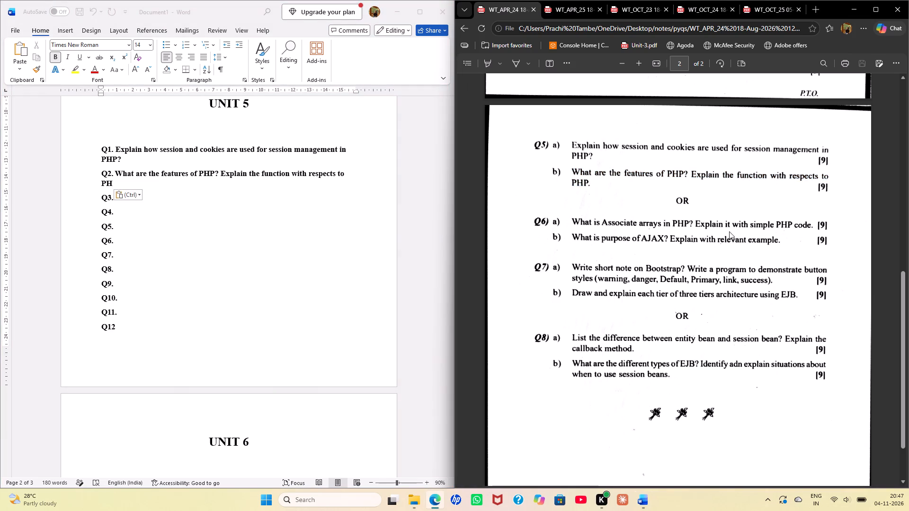
left_click_drag(813, 226, 733, 215)
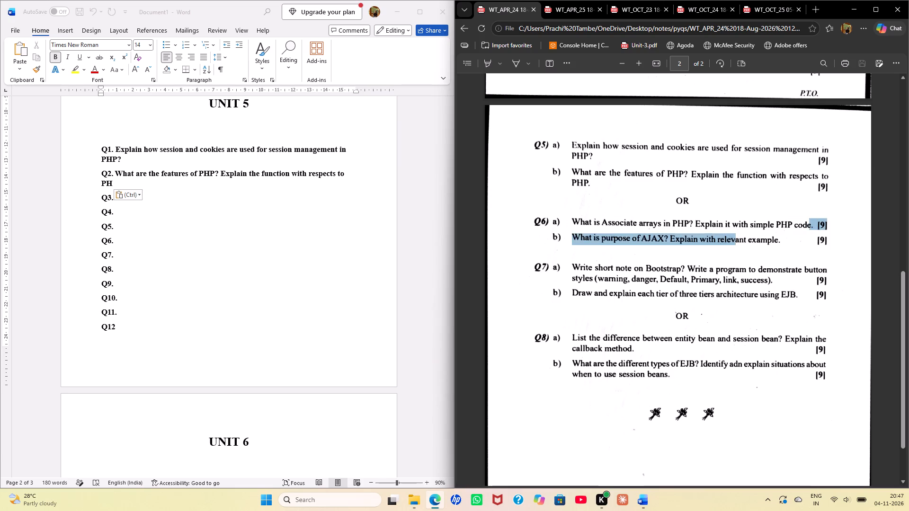
left_click_drag(733, 215, 572, 219)
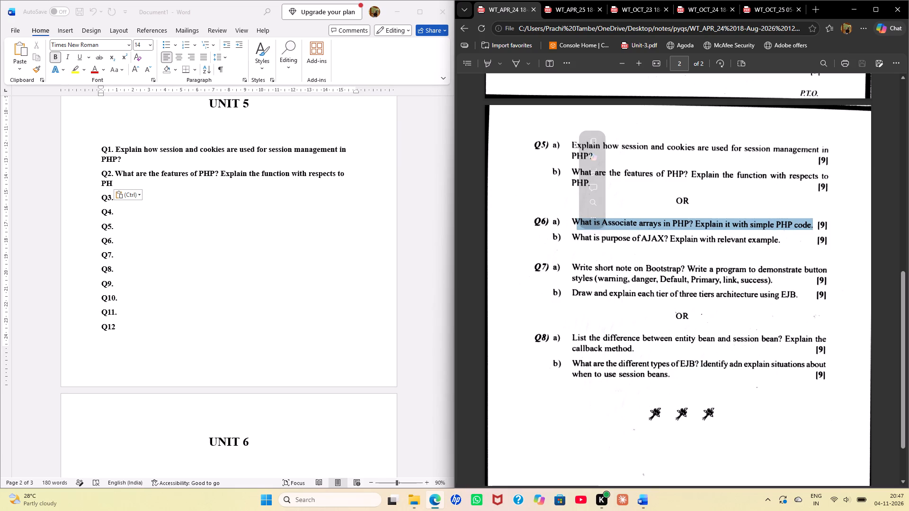
key("ctrl+c")
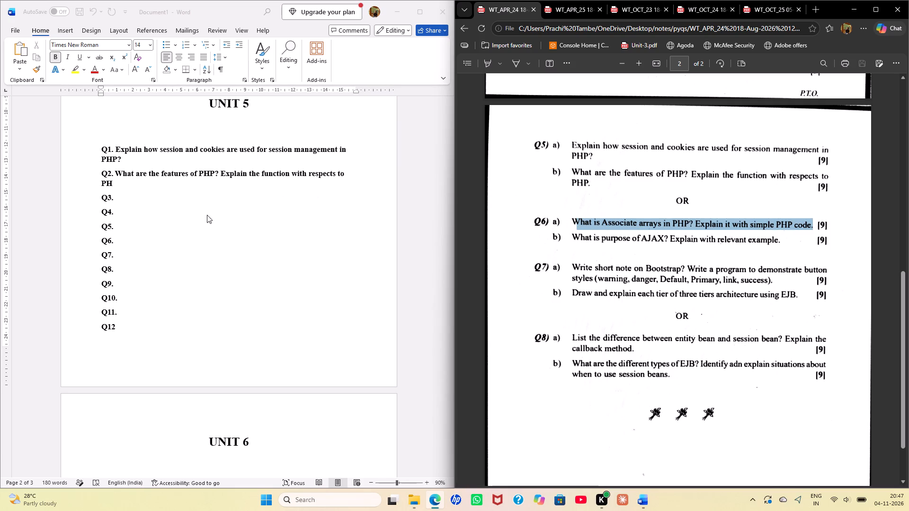
left_click(121, 195)
left_click(121, 199)
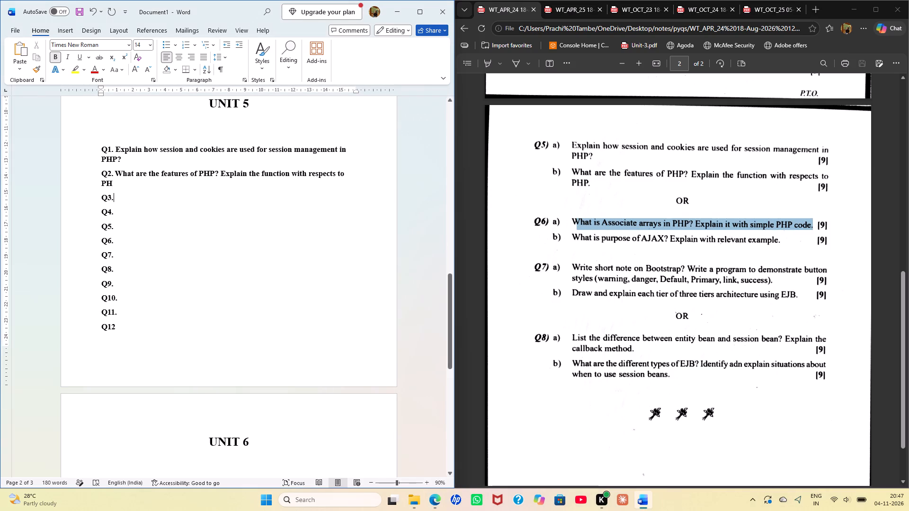
key("w")
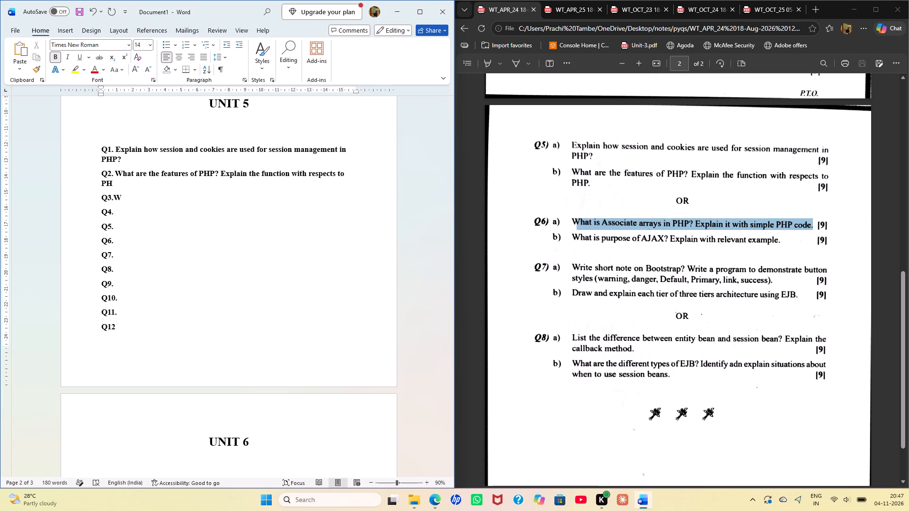
key("ctrl+v")
Add the missing final "P" to complete the word PHP at the end of Q2 under UNIT 5.
left_click(118, 181)
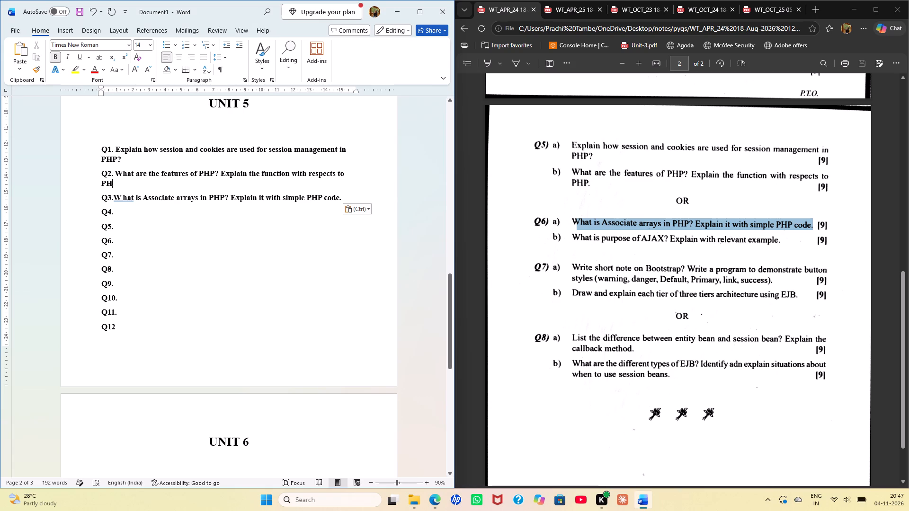
key("p")
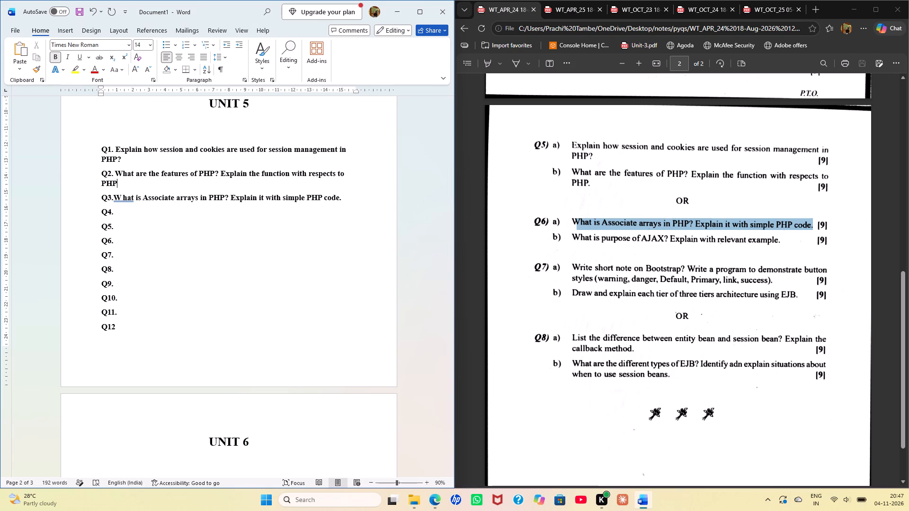
Copy the paper's Q6 b) question on the purpose of AJAX into Q4 under UNIT 5, entering its initial "W" by hand.
left_click(571, 238)
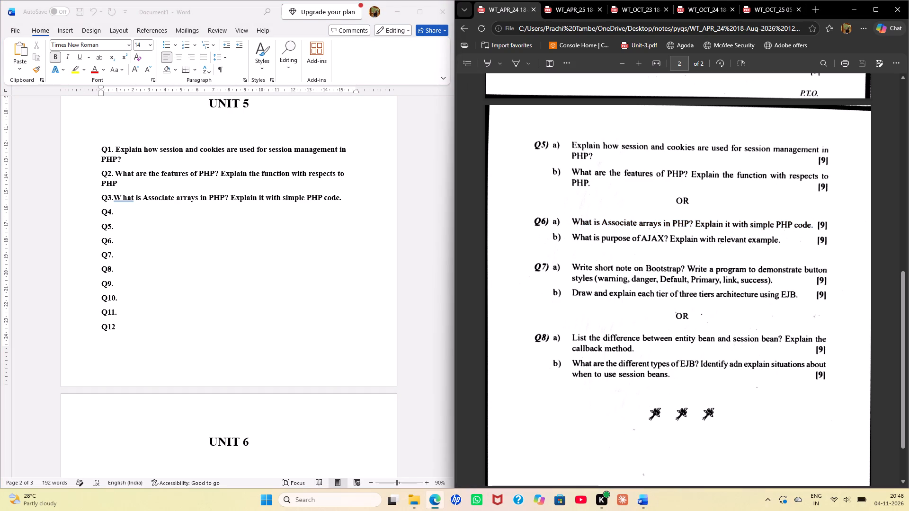
left_click_drag(780, 242, 568, 239)
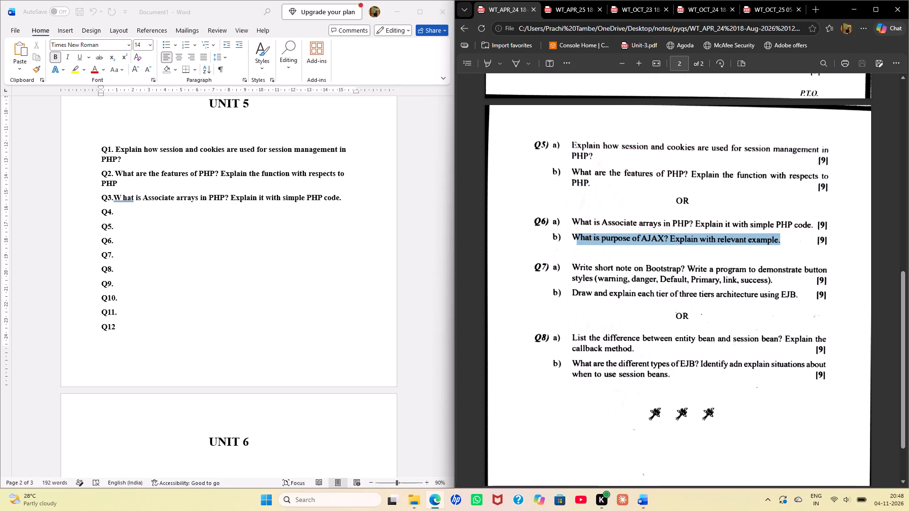
left_click_drag(568, 239, 575, 238)
key("ctrl+c")
left_click(115, 213)
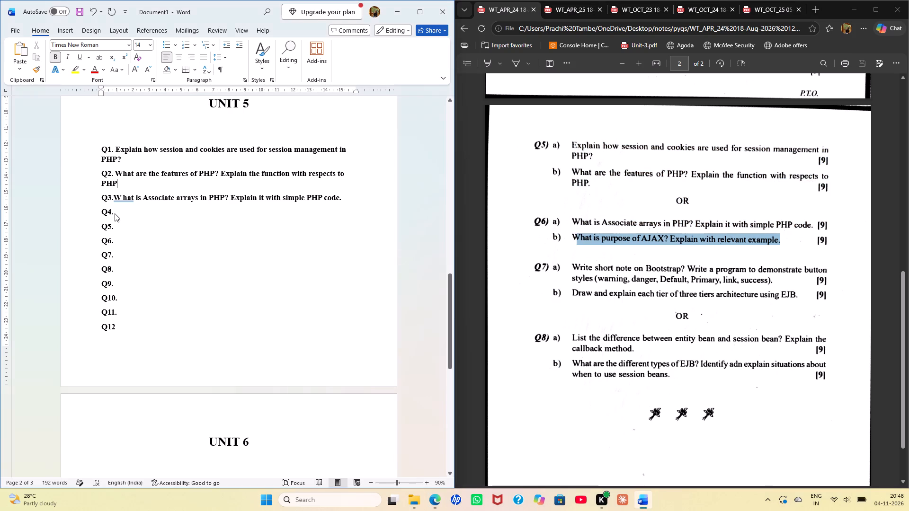
left_click(116, 213)
key("space")
key("w")
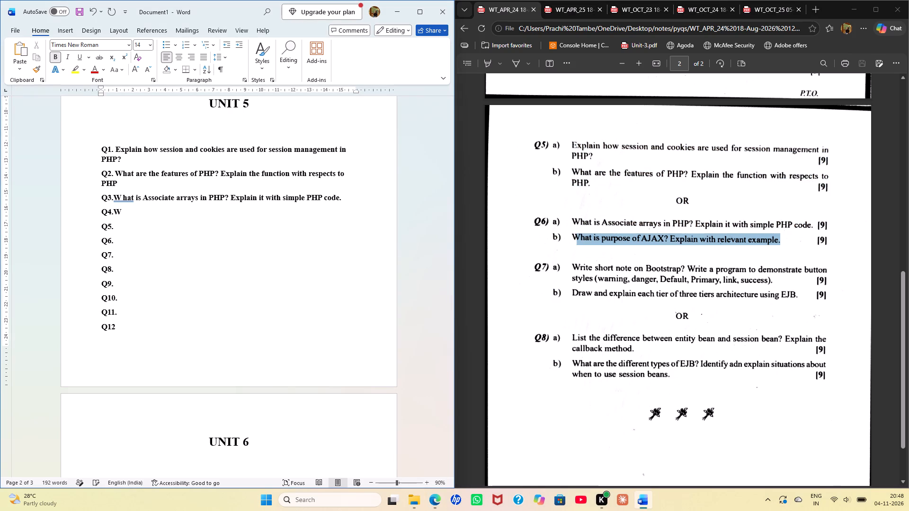
key("ctrl+v")
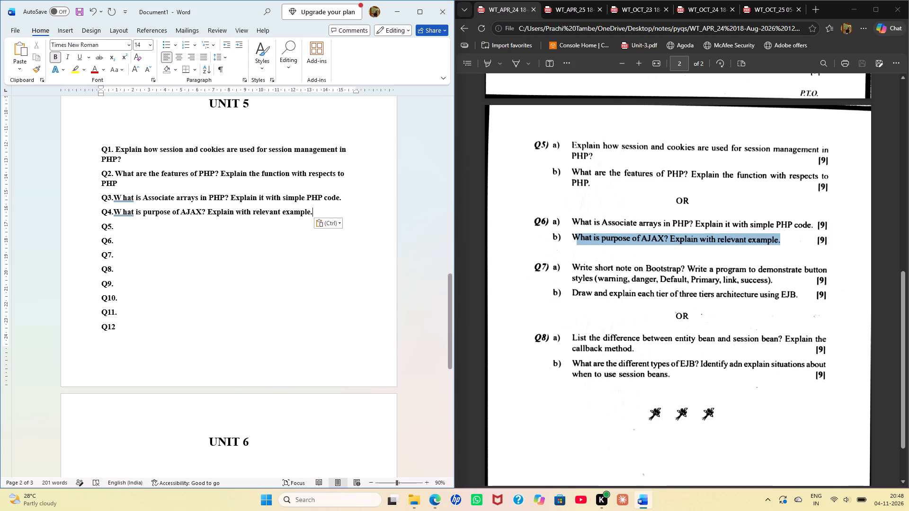
Copy the paper's Q7 a) question on Bootstrap and button styles into Q1 under UNIT 6, after a space.
left_click_drag(571, 268, 750, 264)
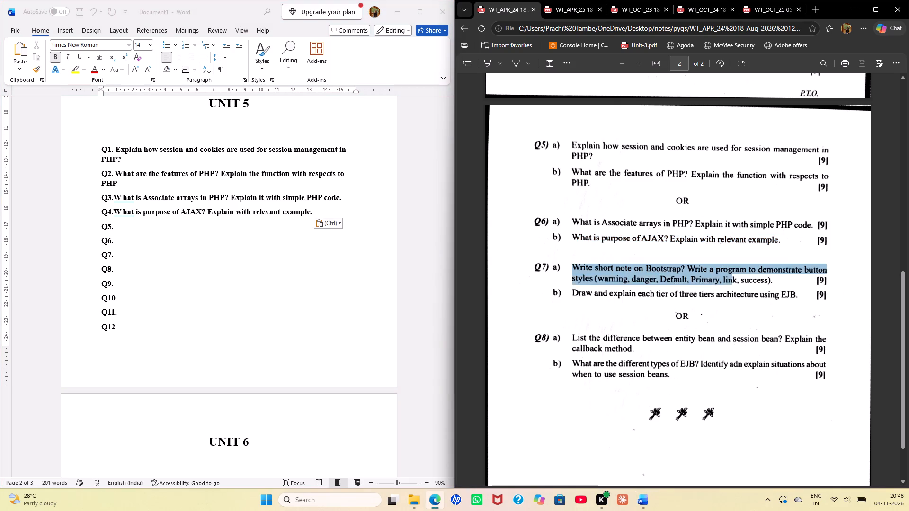
left_click_drag(750, 264, 771, 282)
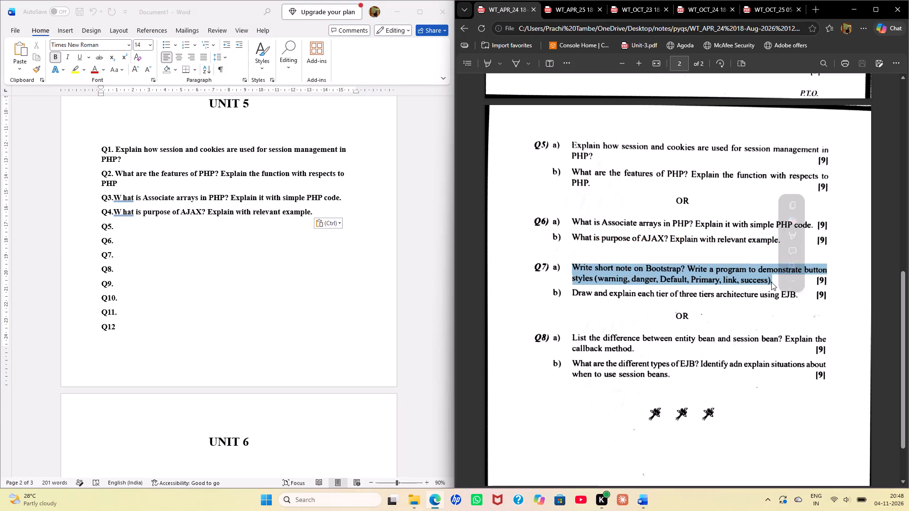
key("ctrl+c")
scroll(771, 282, "down", 1)
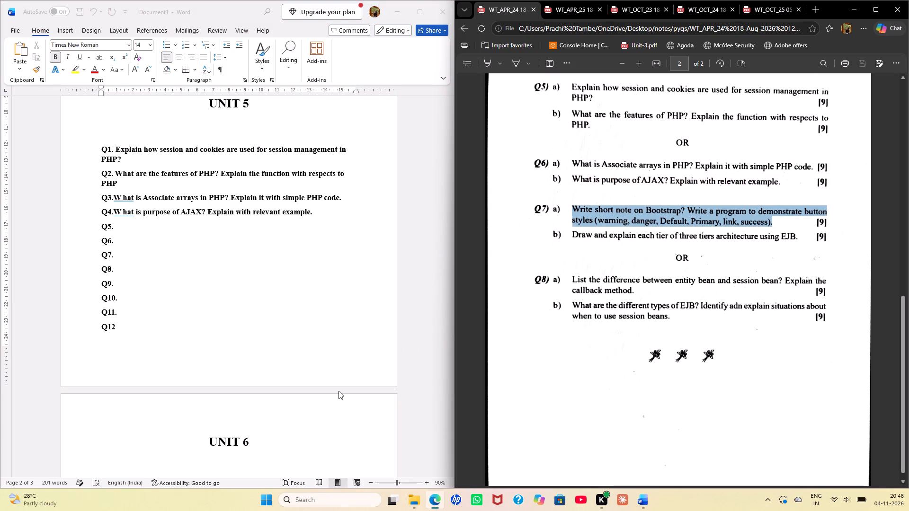
scroll(337, 391, "down", 1)
left_click(125, 374)
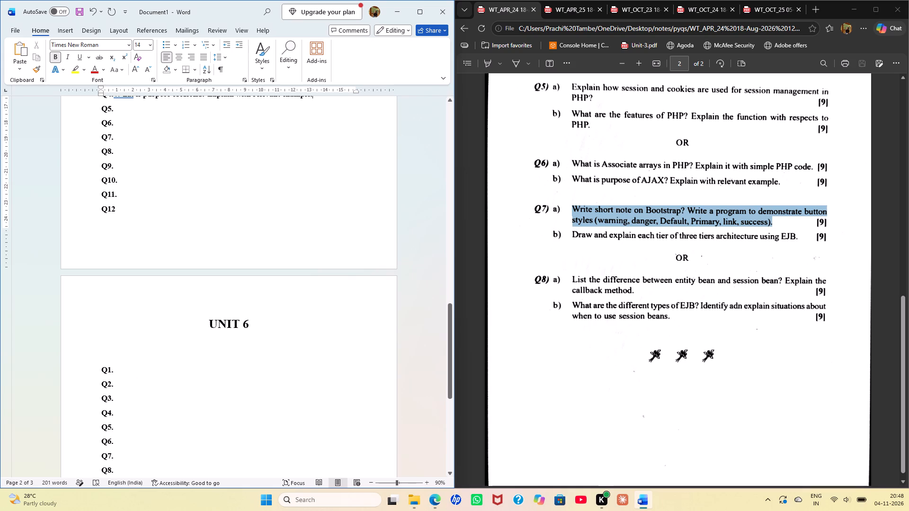
left_click(118, 372)
key("space")
key("ctrl+v")
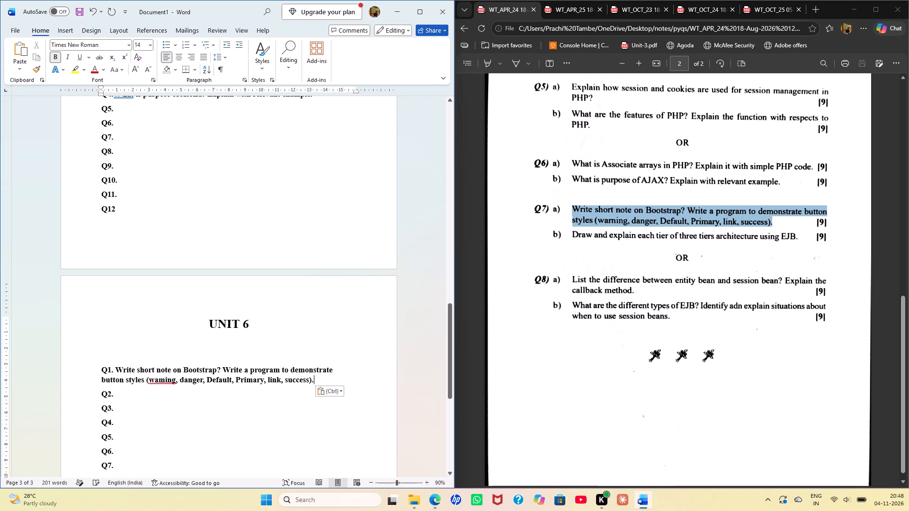
Correct the misspelled button style in Q1 under UNIT 6 so it reads "warning".
left_click(165, 383)
key("BackSpace")
key("BackSpace")
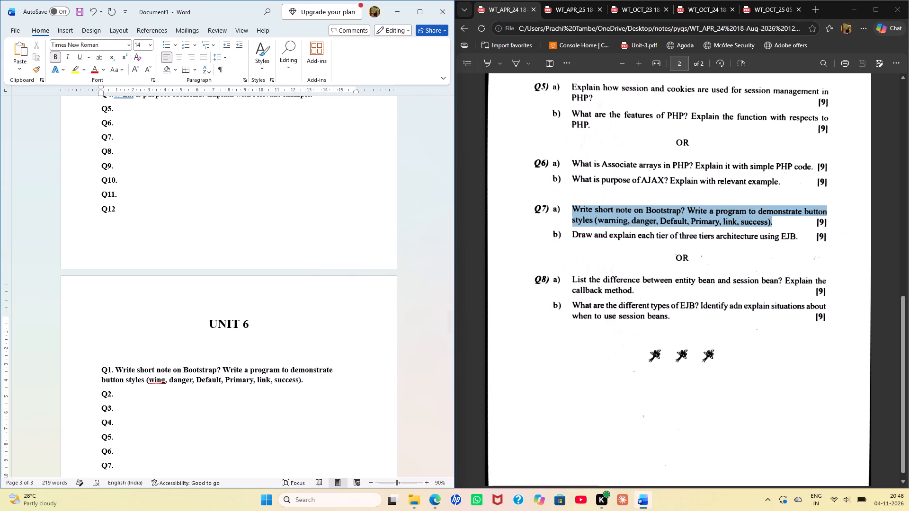
type("arn")
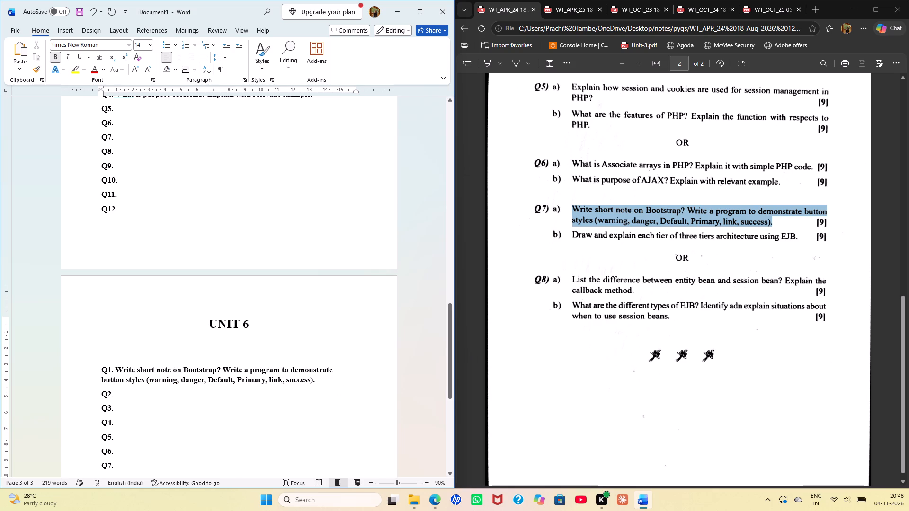
left_click(330, 389)
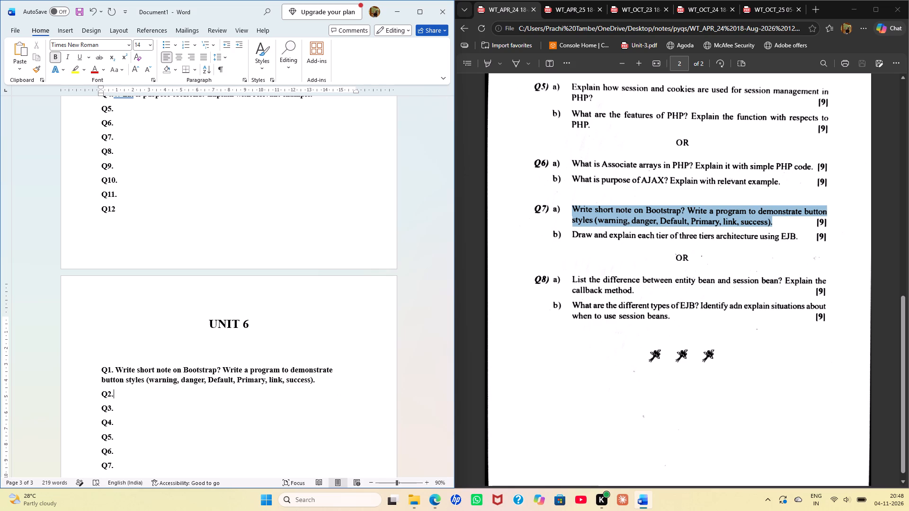
Copy the paper's Q7 b) question on three tiers architecture using EJB into Q2 under UNIT 6.
left_click_drag(571, 234, 819, 244)
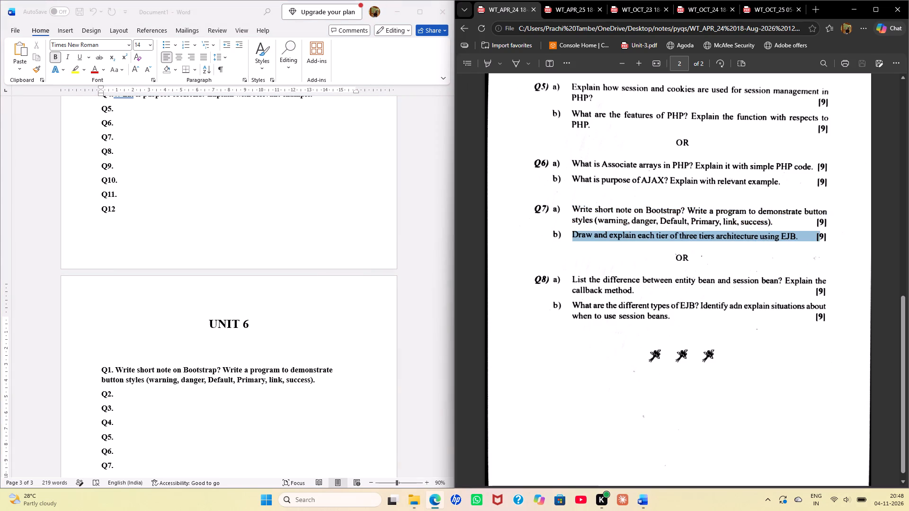
left_click_drag(819, 244, 799, 240)
key("ctrl+c")
left_click(117, 395)
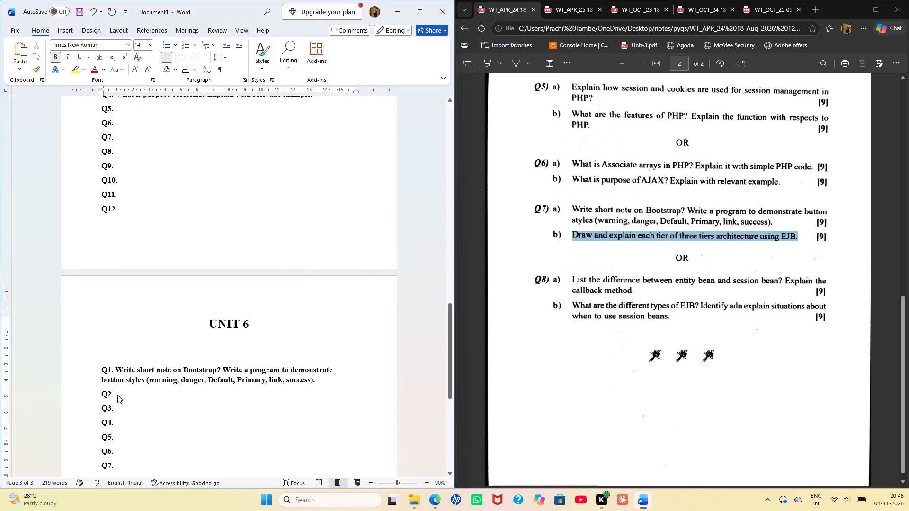
key("ctrl+v")
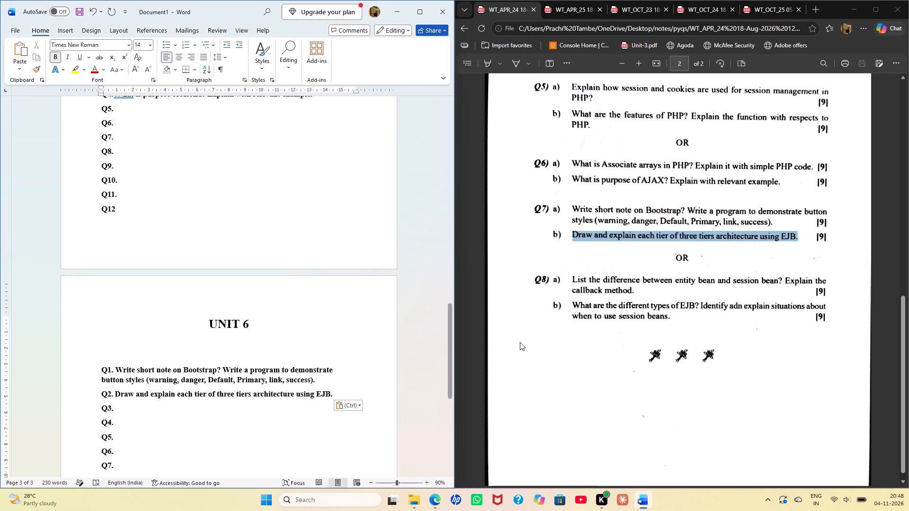
Copy the paper's Q8 a) question on entity bean versus session bean into Q3 under UNIT 6.
left_click_drag(570, 275, 623, 293)
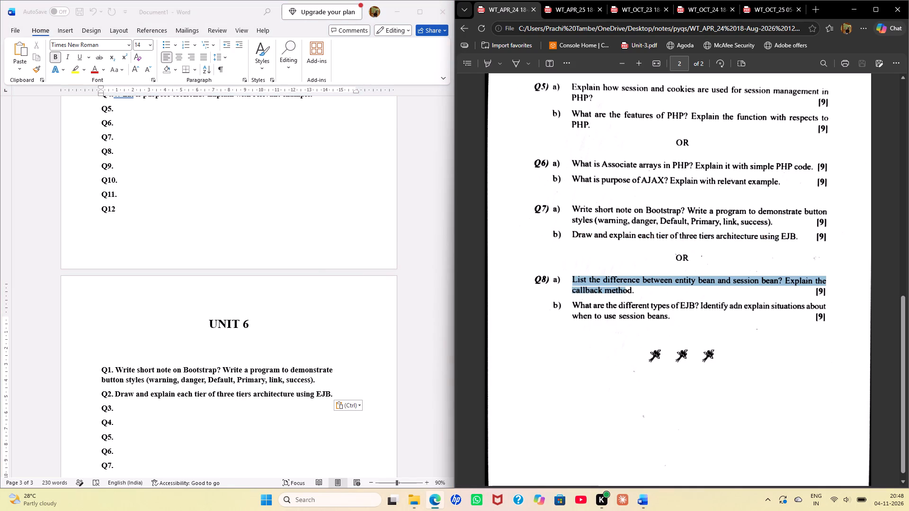
left_click_drag(623, 293, 634, 292)
key("ctrl+c")
left_click(116, 405)
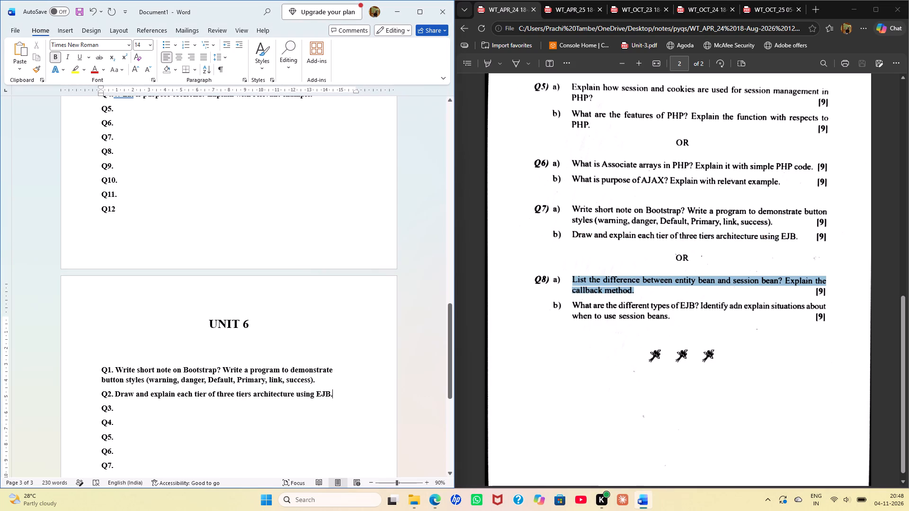
left_click(117, 407)
key("ctrl+v")
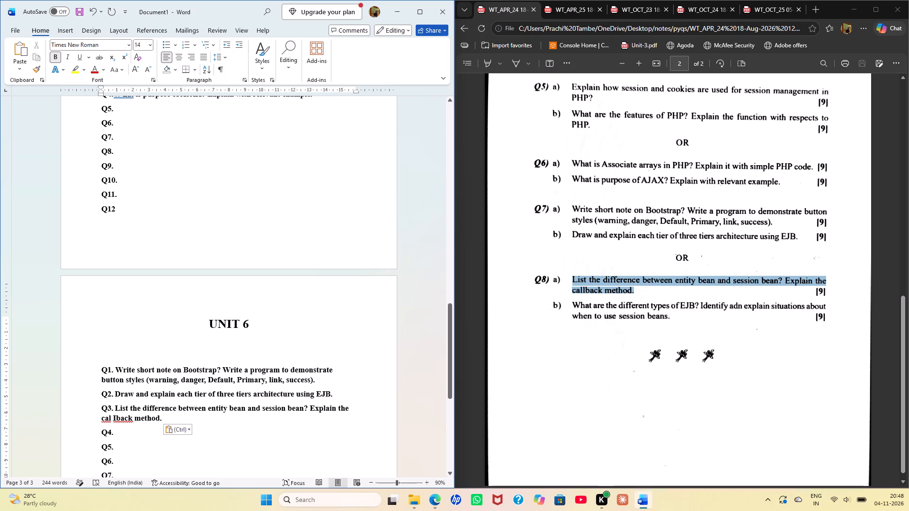
Correct the broken word in Q3 under UNIT 6 so it reads "callback".
left_click(114, 419)
key("BackSpace")
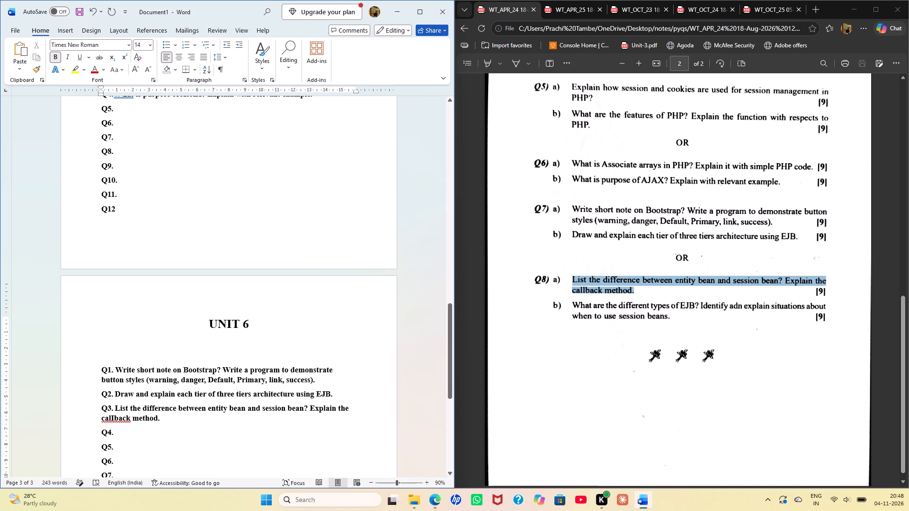
left_click(114, 419)
key("BackSpace")
key("BackSpace")
type("ll")
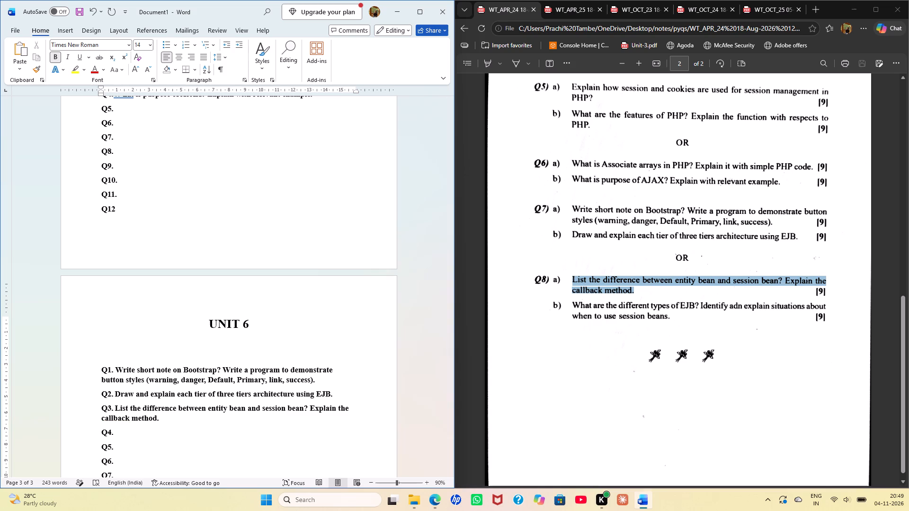
Copy the paper's Q8 b) question on the types of EJB and session beans into Q4 under UNIT 6, after a space.
left_click_drag(570, 302, 677, 320)
key("ctrl+c")
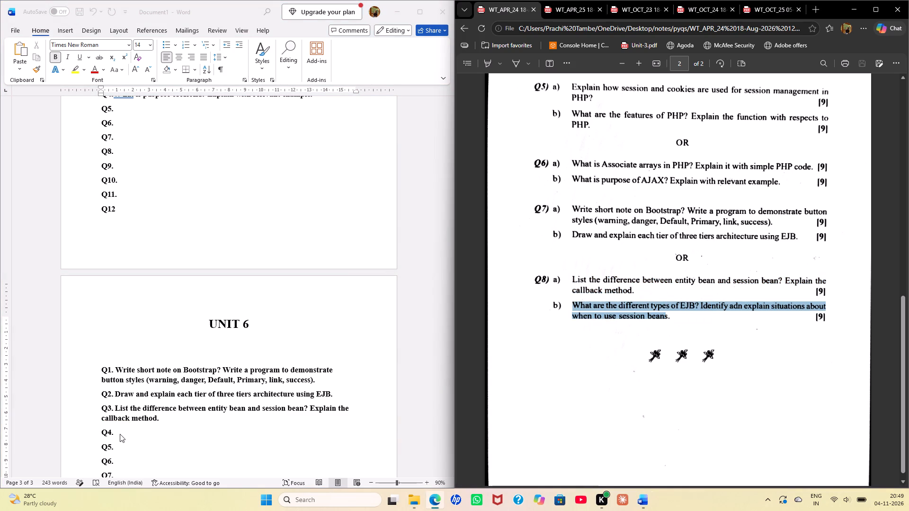
left_click(119, 434)
left_click(120, 433)
key("space")
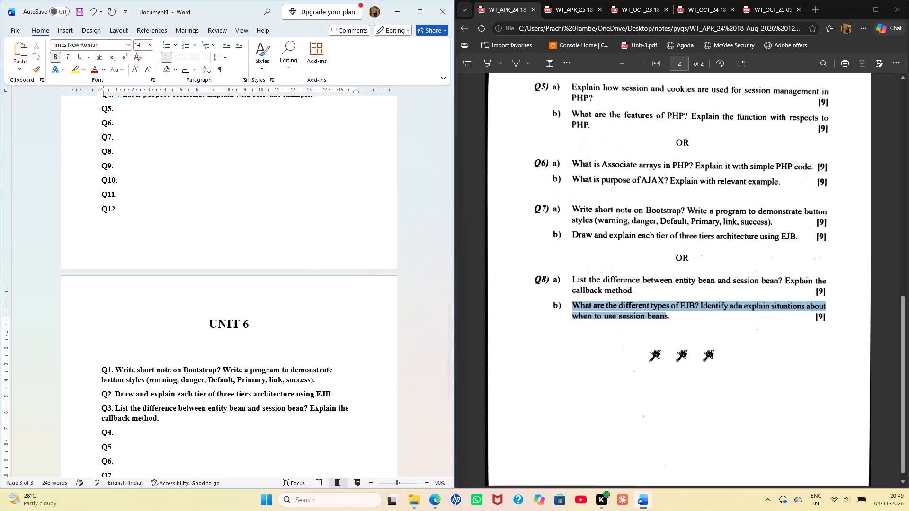
key("ctrl+v")
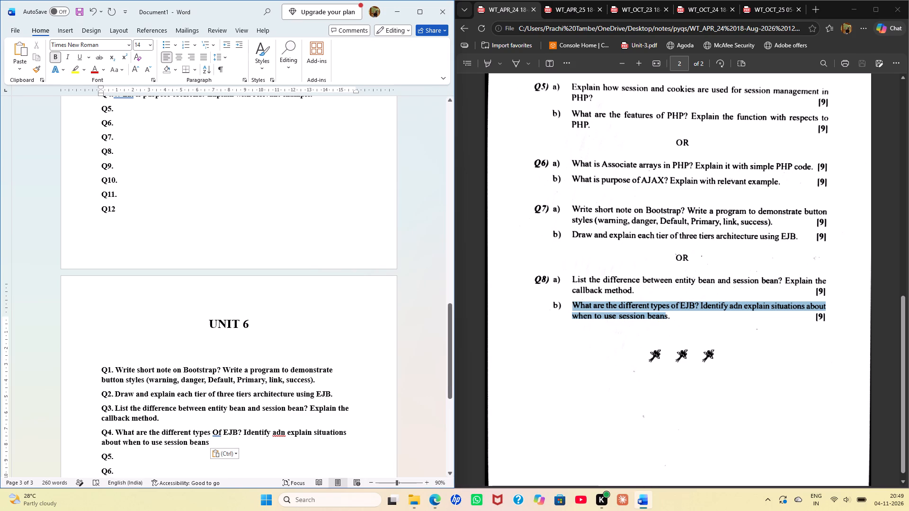
Return to UNIT 3 in the document, close the WT_APR_24 paper and show Q1 to Q4 of the WT_APR_25 paper.
scroll(255, 429, "up", 20)
scroll(255, 429, "up", 1)
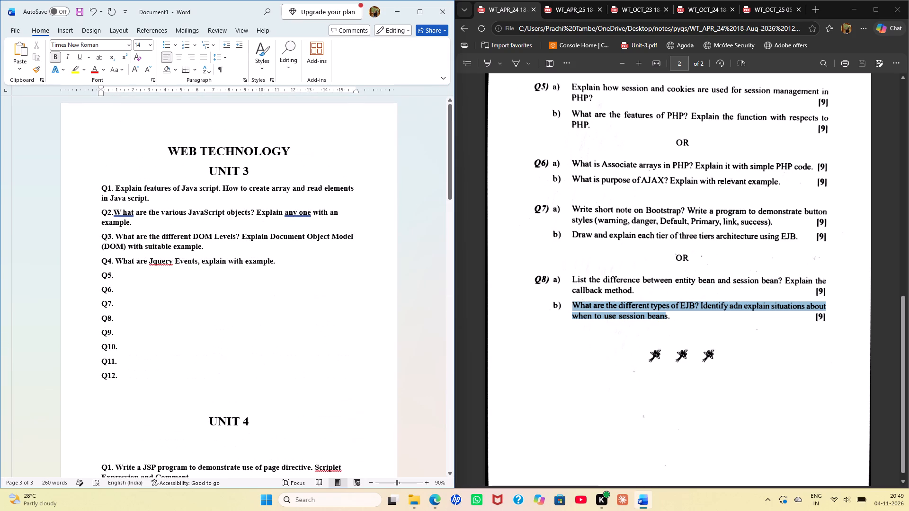
left_click(503, 10)
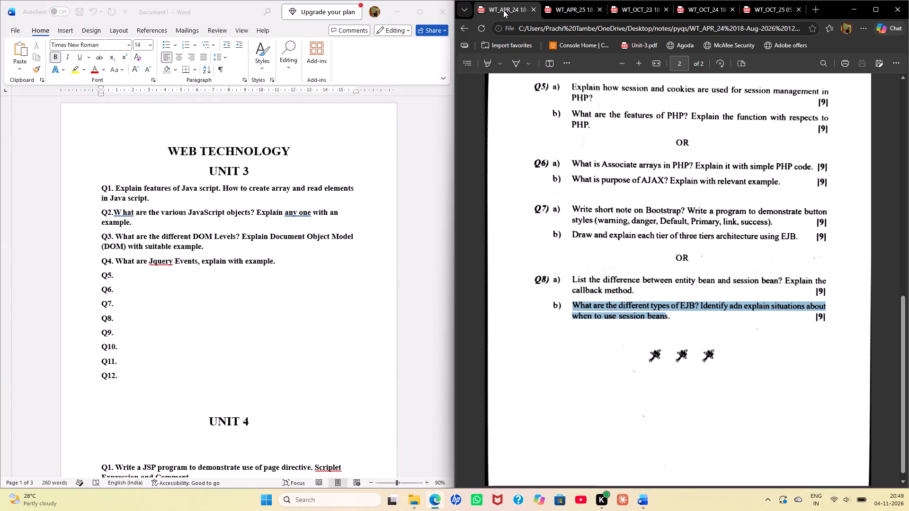
left_click(531, 6)
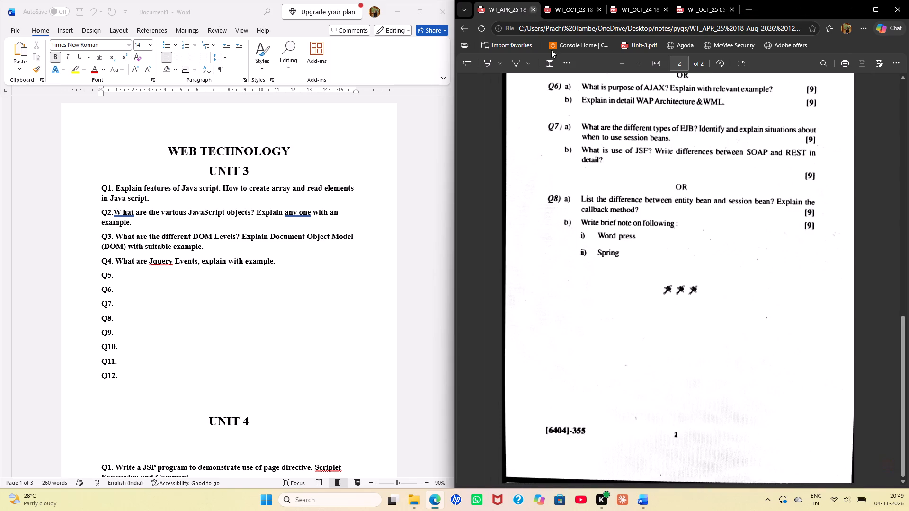
scroll(665, 264, "up", 9)
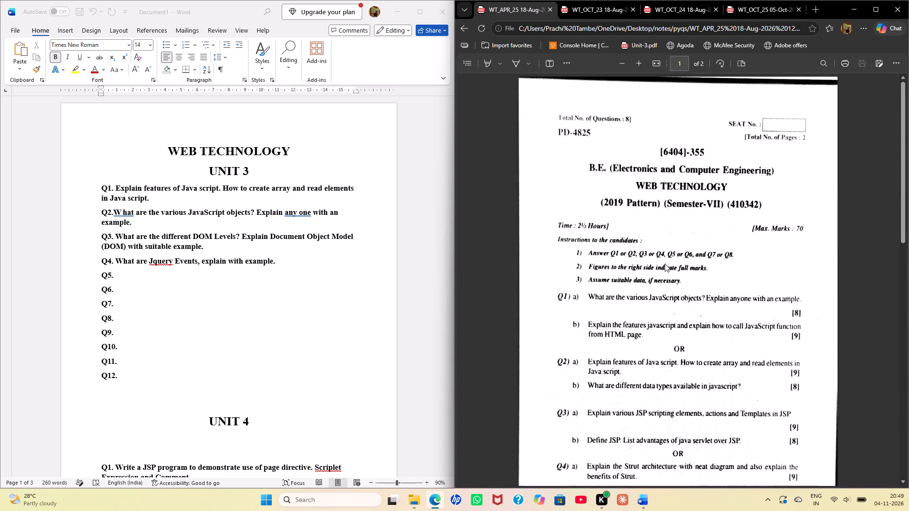
scroll(665, 264, "down", 1)
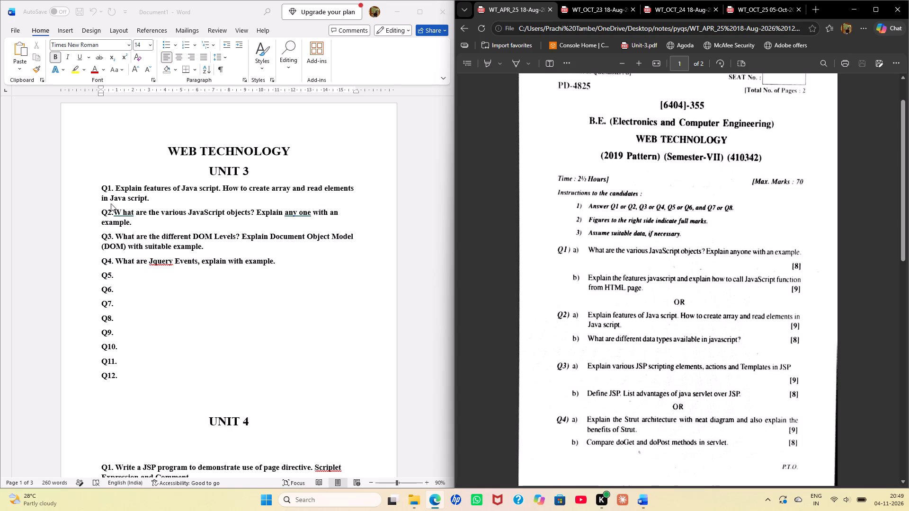
Highlight the "Q2." label of the JavaScript objects question under UNIT 3 in yellow.
left_click(100, 211)
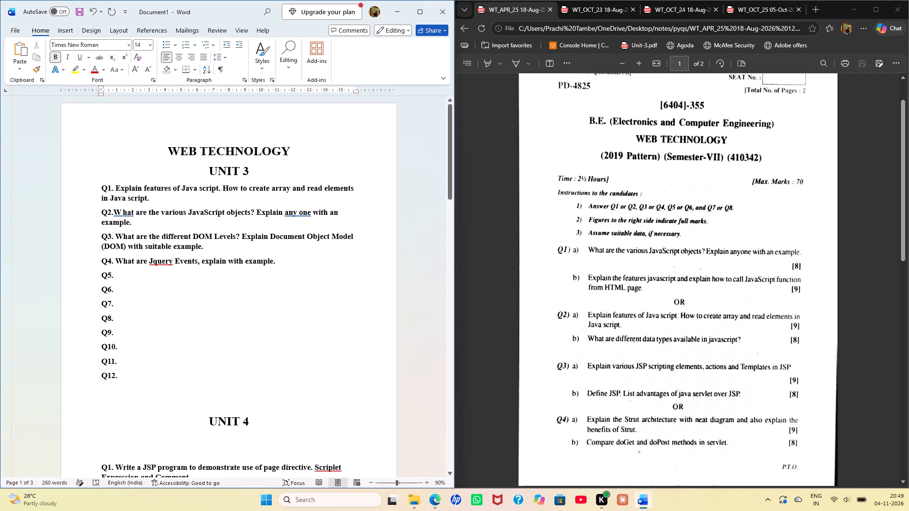
left_click_drag(113, 214, 99, 212)
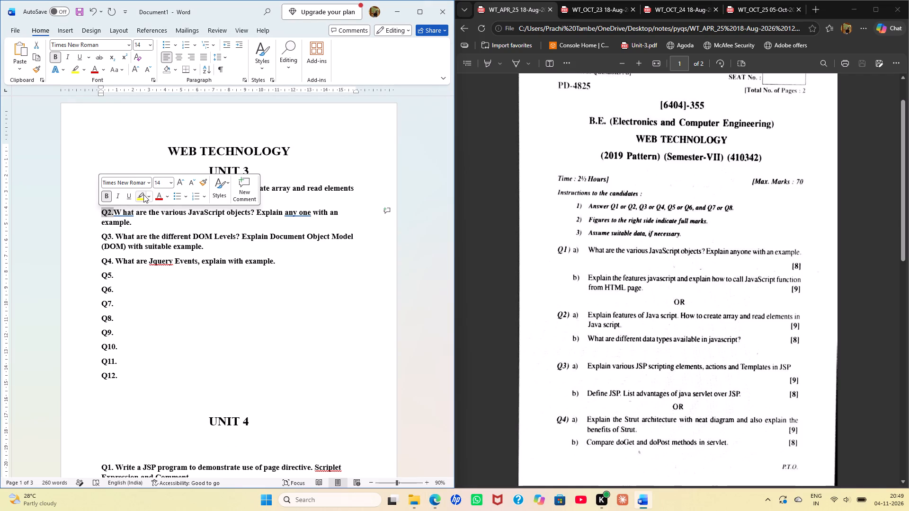
left_click(143, 194)
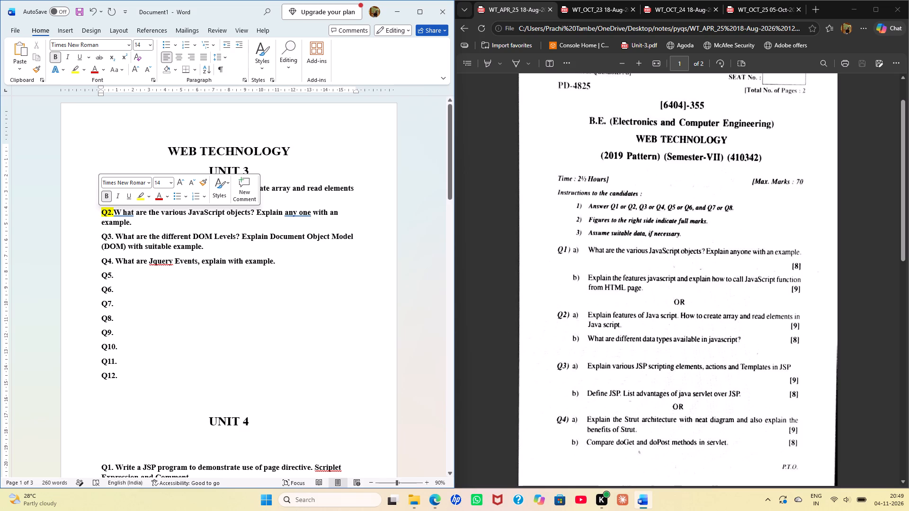
left_click(340, 331)
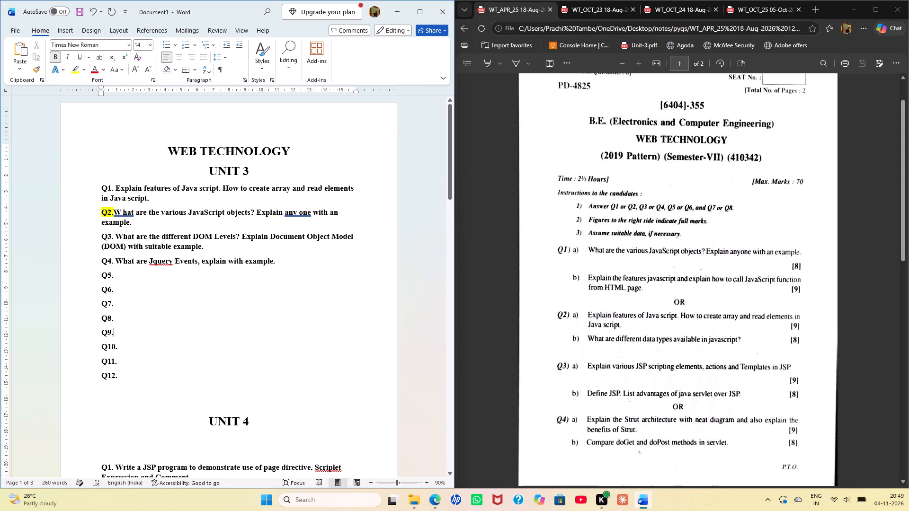
Highlight the "Q1" label of the Java script features and array question under UNIT 3 in yellow.
left_click_drag(112, 187, 99, 187)
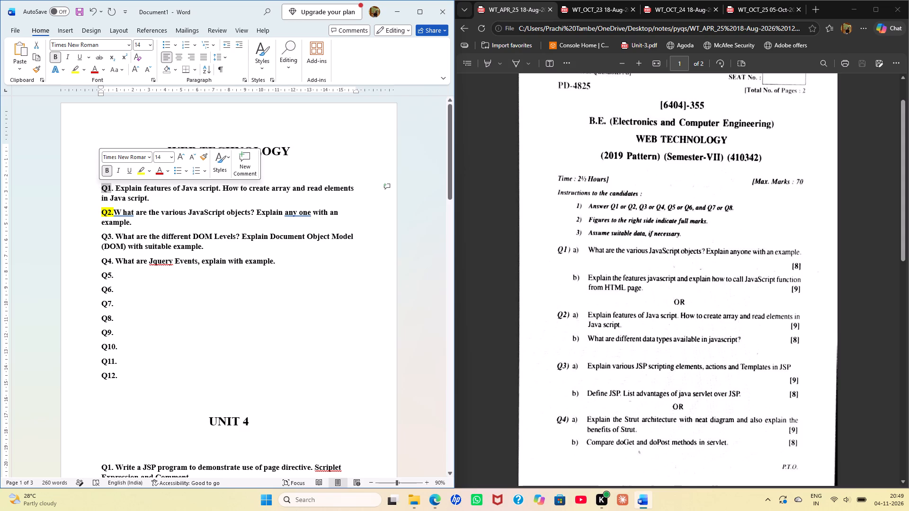
left_click(143, 170)
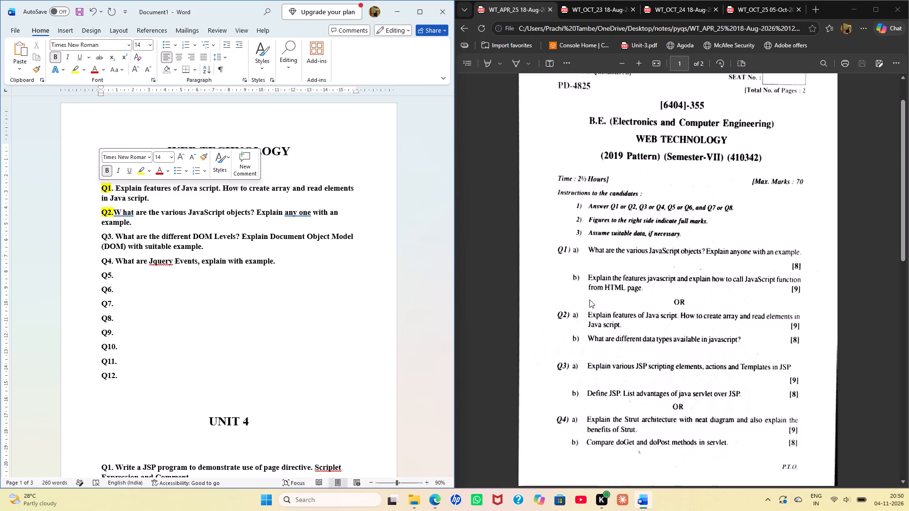
Copy the paper's Q1 b) question on JavaScript features and calling a function from HTML into Q5 under UNIT 3, after a space.
left_click_drag(591, 275, 642, 289)
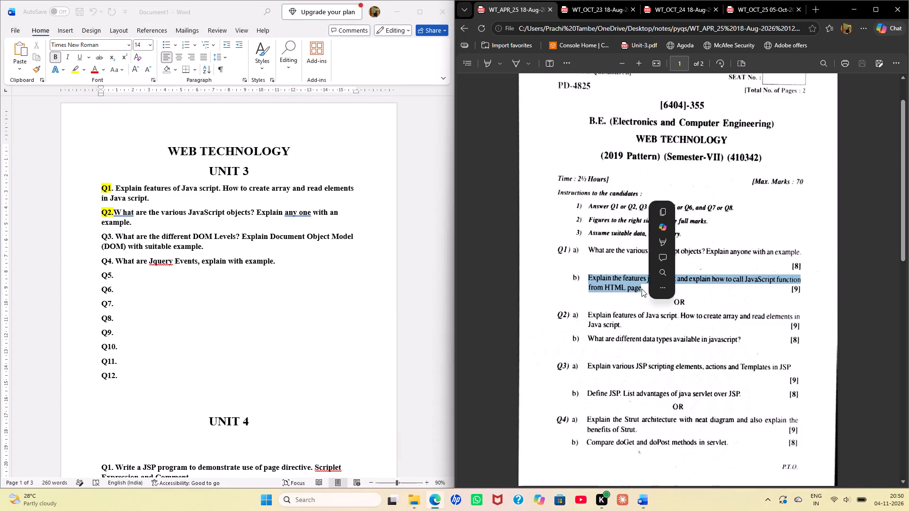
key("ctrl+c")
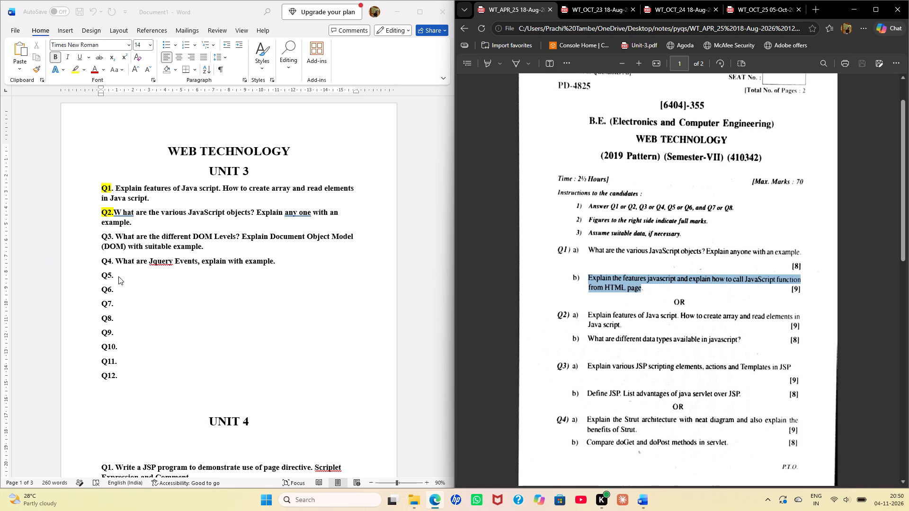
left_click(118, 276)
left_click(117, 275)
key("space")
key("ctrl+v")
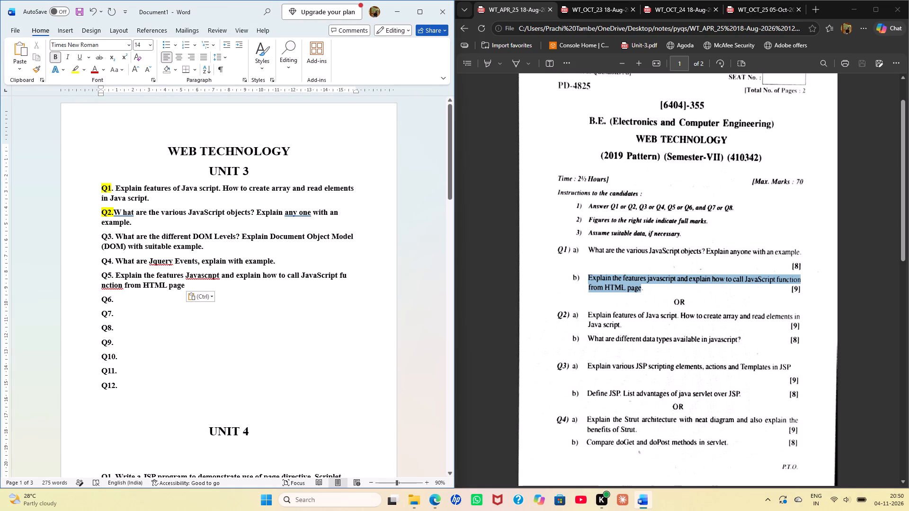
Correct the pasted Q5 text under UNIT 3 so it reads "Java script" and the split word "function" is joined.
left_click(212, 275)
key("BackSpace")
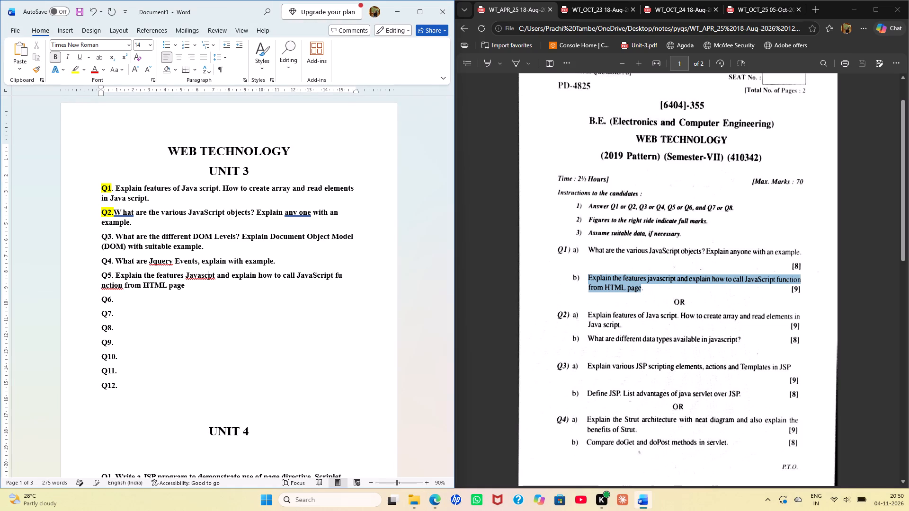
key("e")
key("BackSpace")
type("ri")
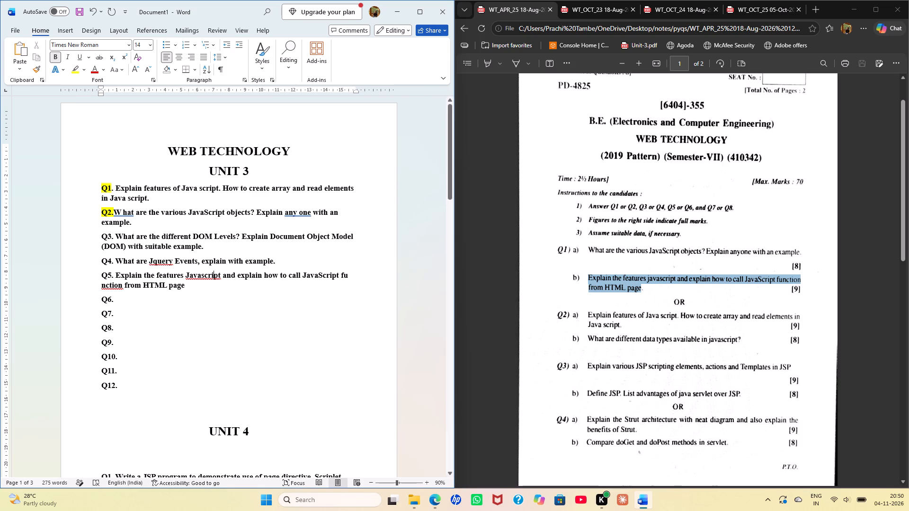
left_click(102, 284)
key("BackSpace")
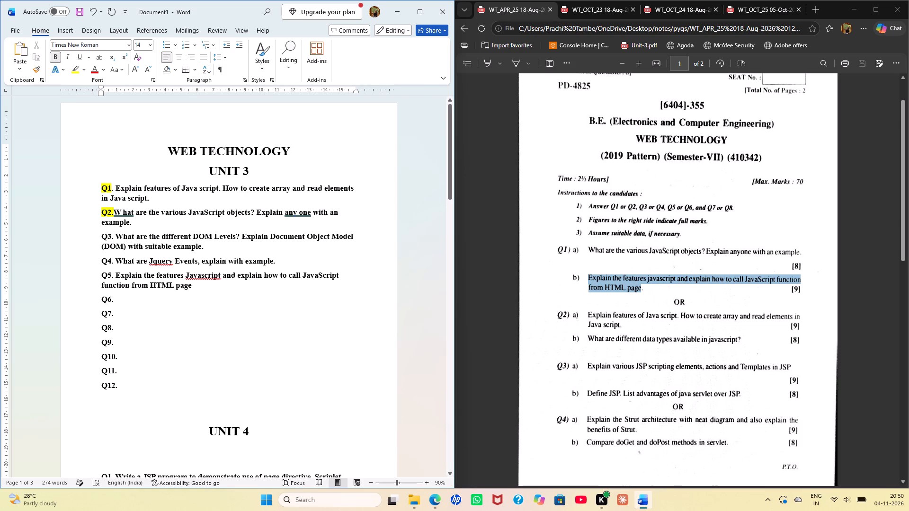
left_click(203, 273)
key("space")
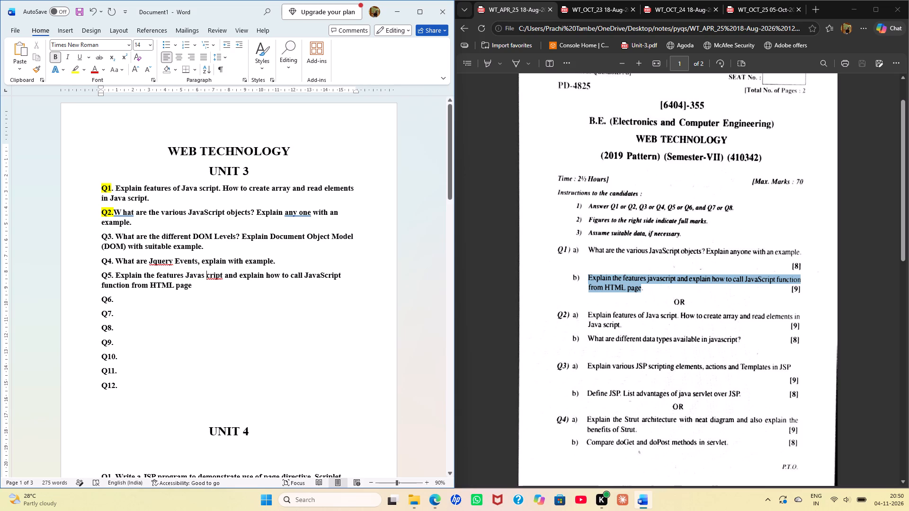
key("BackSpace")
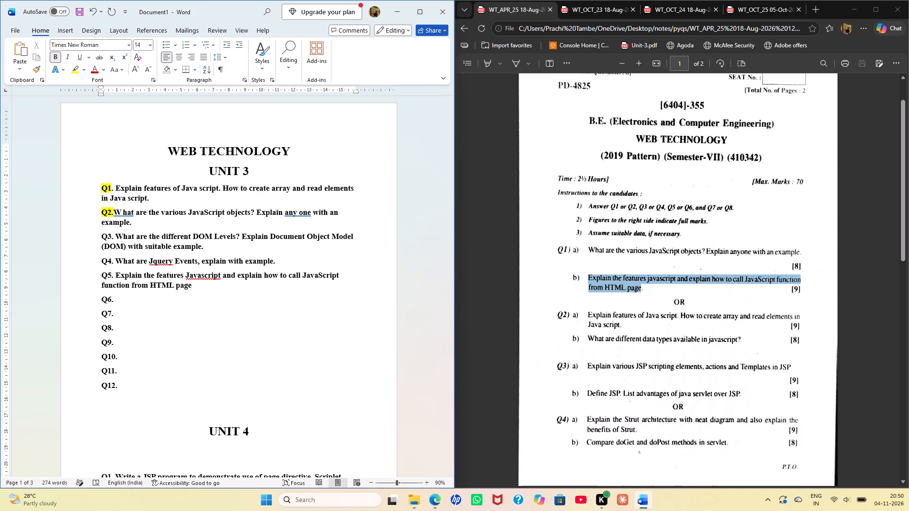
key("Left")
key("space")
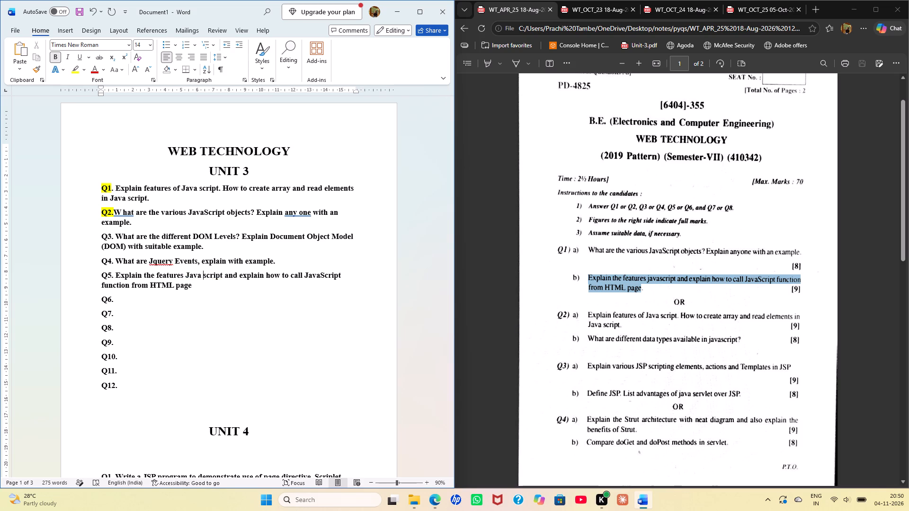
Copy the paper's Q2 b) question on data types into Q6 under UNIT 3, after a space, and correct its last word to "javascript".
left_click_drag(585, 339, 706, 332)
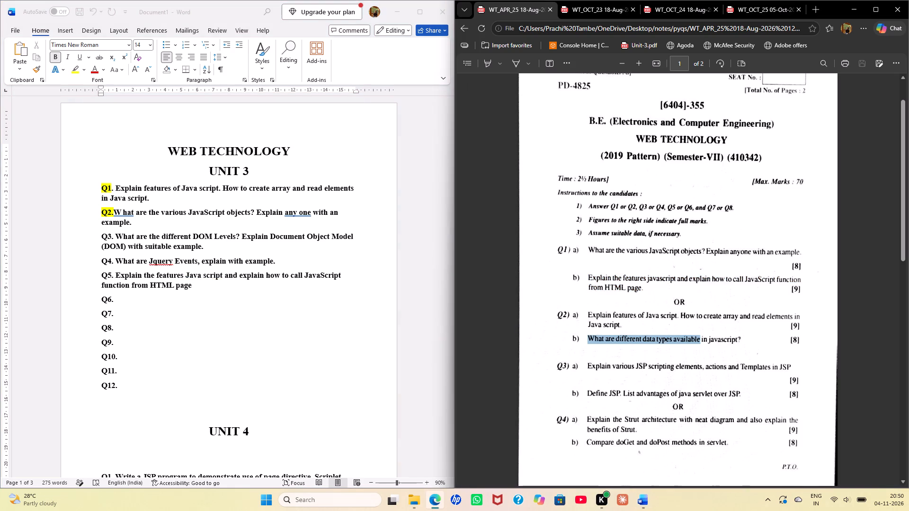
left_click_drag(706, 332, 748, 341)
key("ctrl+c")
left_click(119, 300)
double_click(119, 300)
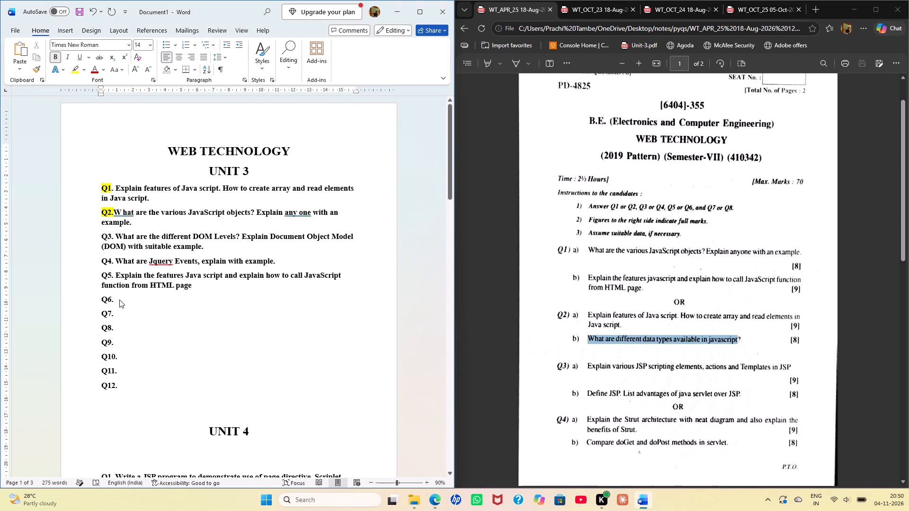
key("space")
key("ctrl+v")
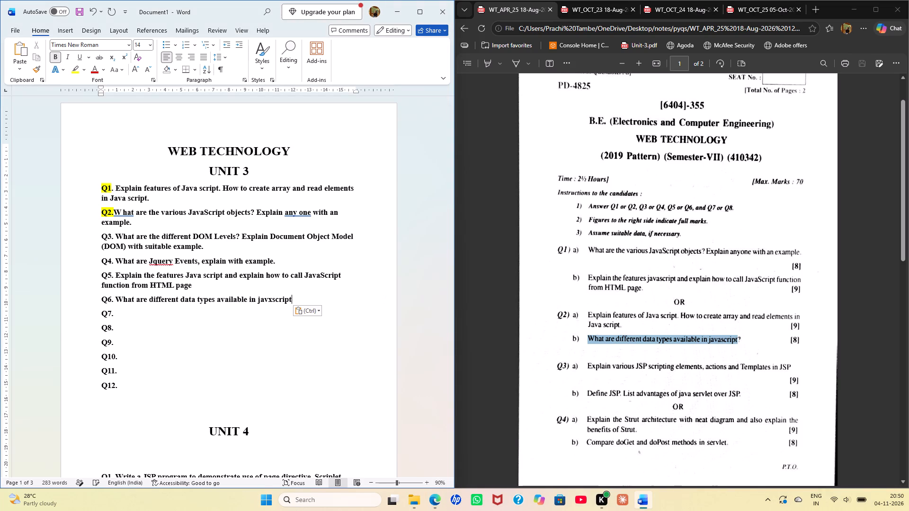
left_click(273, 302)
key("BackSpace")
key("a")
Highlight the "Q2." label of the JSP scripting elements question under UNIT 4 in yellow.
scroll(620, 370, "down", 2)
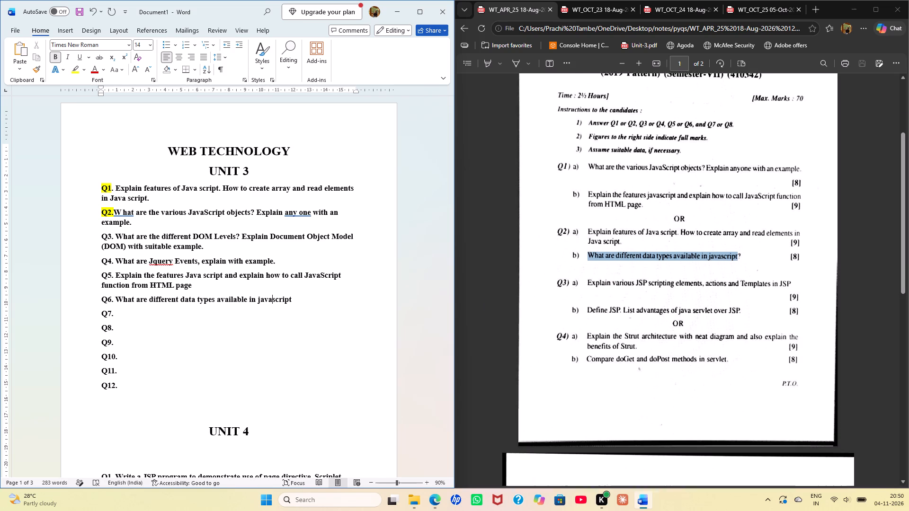
scroll(620, 370, "down", 1)
scroll(296, 403, "down", 2)
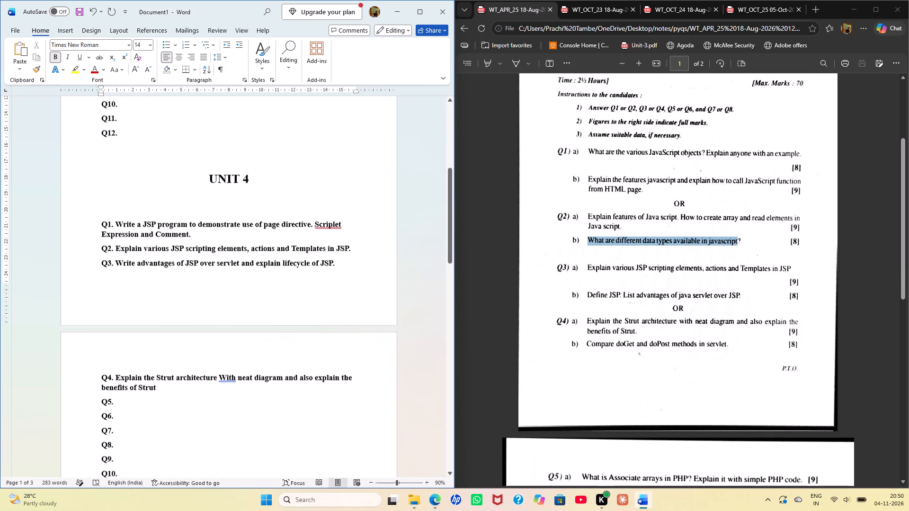
scroll(296, 403, "down", 1)
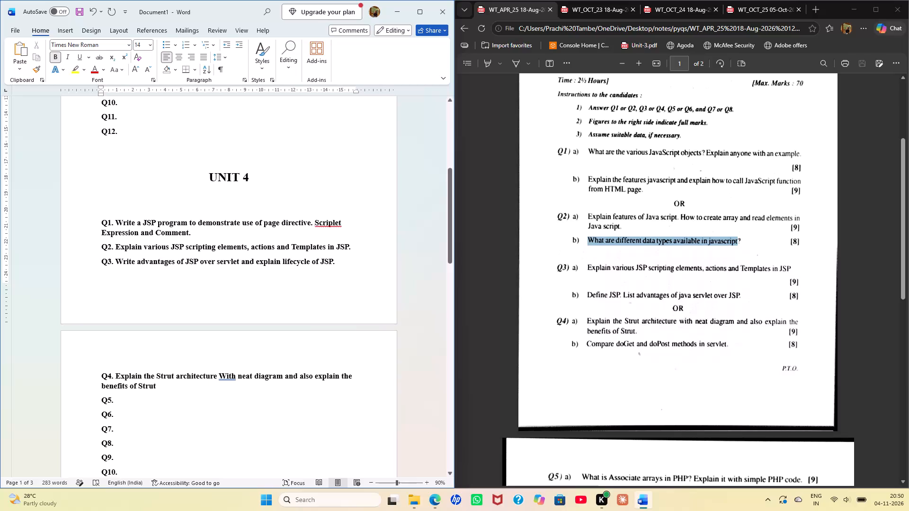
left_click_drag(101, 245, 114, 247)
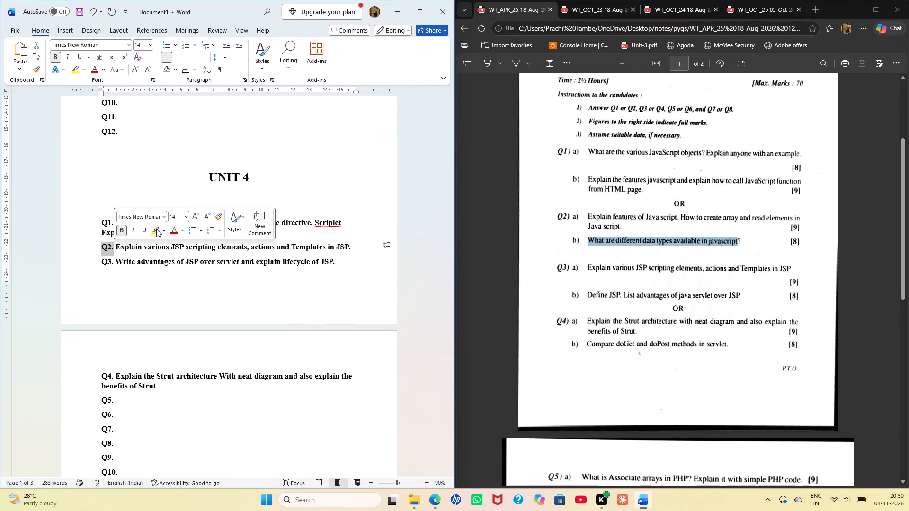
left_click(156, 229)
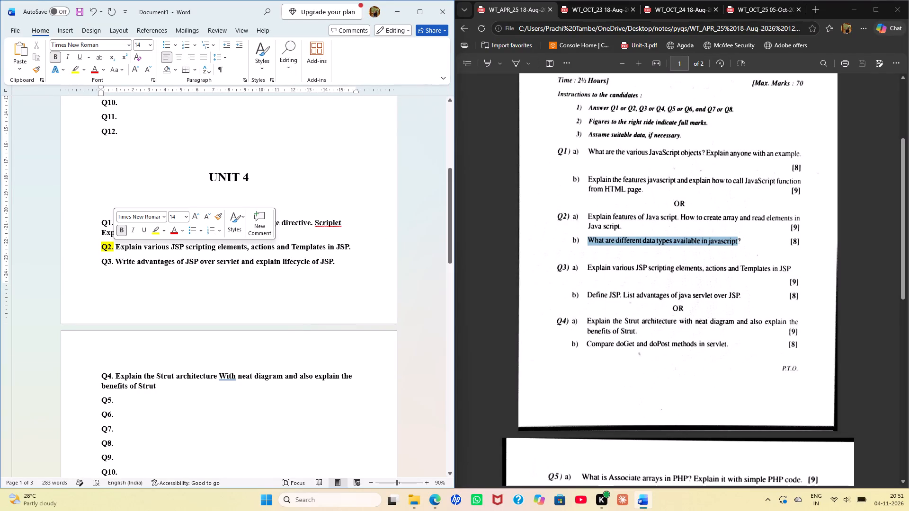
left_click(165, 278)
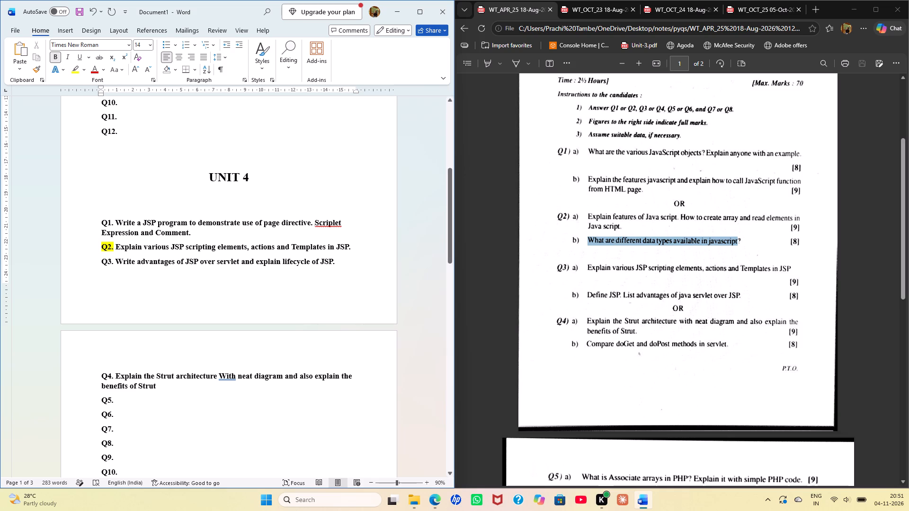
Highlight the "Q4" label of the Strut architecture question under UNIT 4 in yellow.
left_click_drag(112, 373, 103, 375)
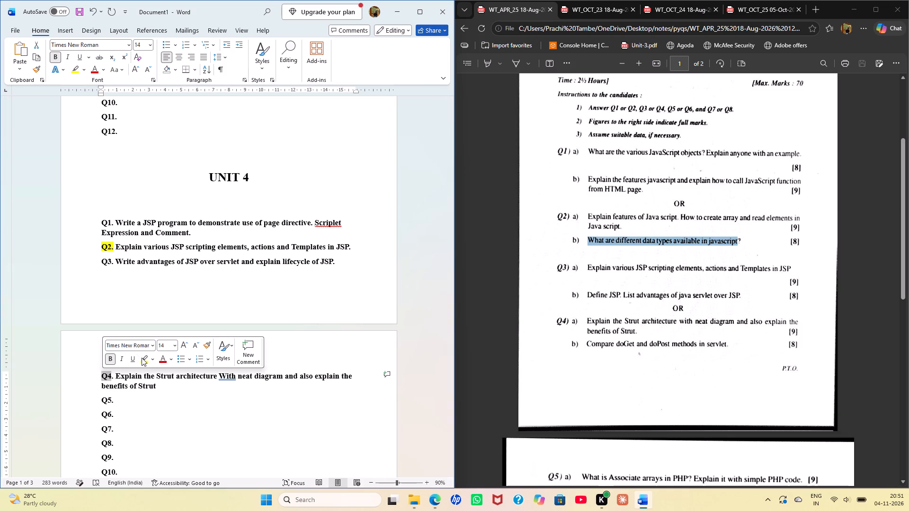
left_click(142, 358)
Copy the paper's Q3 b) question on JSP and servlet advantages into Q5 under UNIT 4, after a space, correcting its first word to "define".
left_click_drag(588, 294, 664, 291)
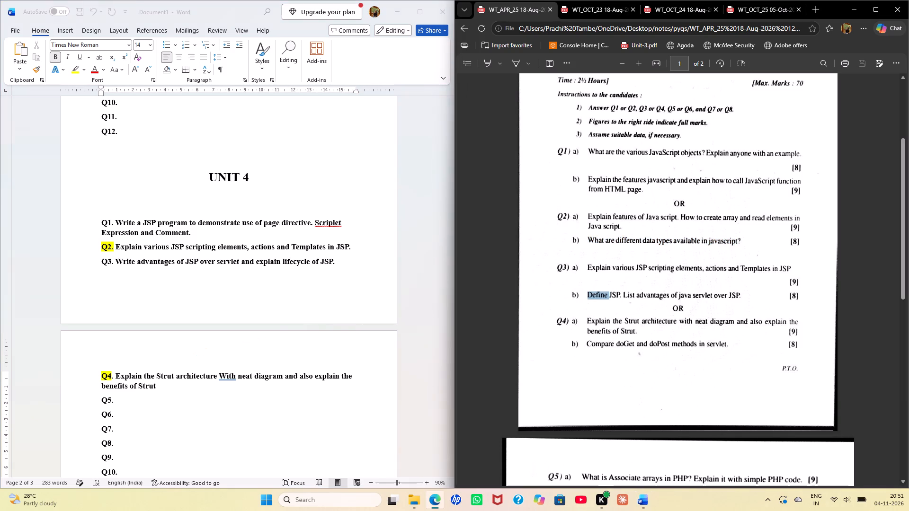
left_click_drag(664, 291, 757, 287)
key("ctrl+c")
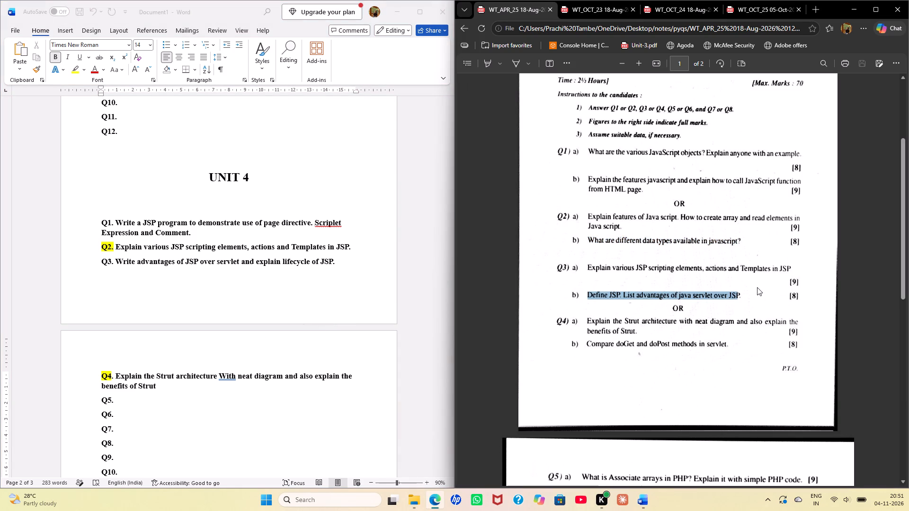
left_click(120, 401)
left_click(120, 401)
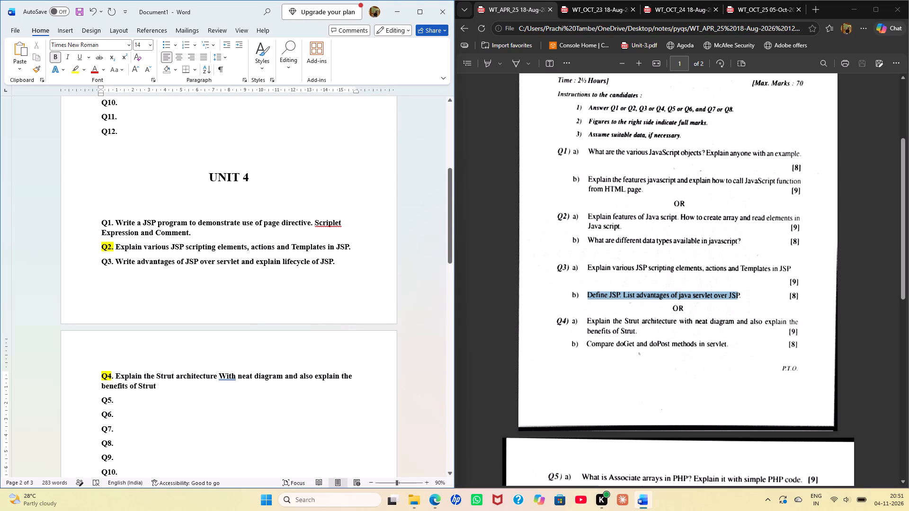
key("space")
key("ctrl+v")
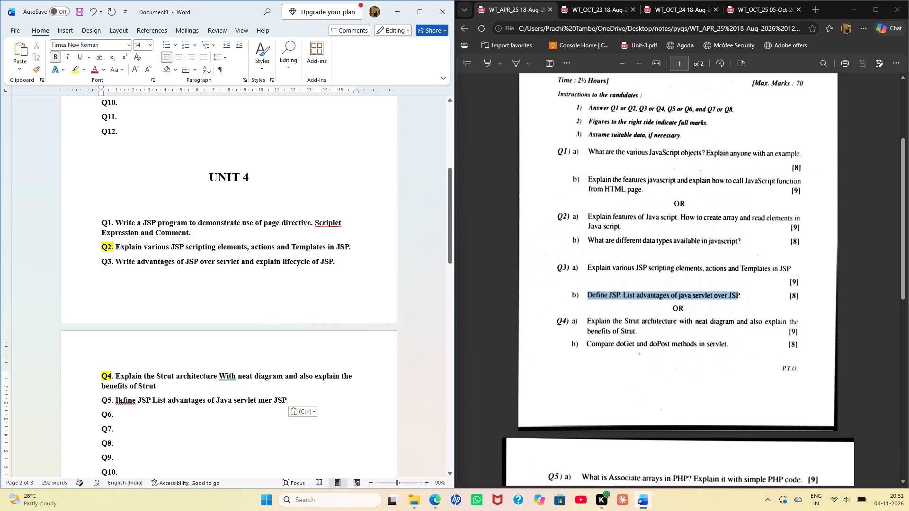
left_click(123, 401)
key("BackSpace")
key("BackSpace")
type("de")
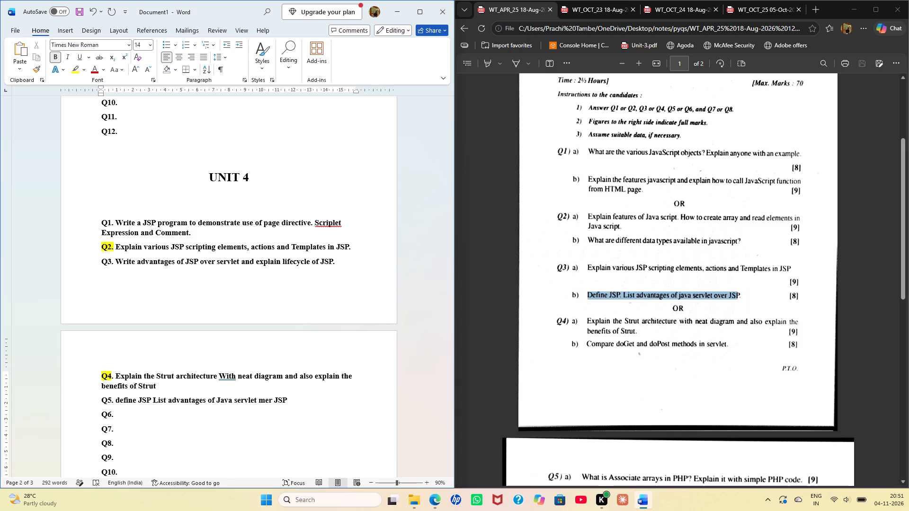
Copy the paper's Q4 b) question comparing the doGet and doPost methods into Q6 under UNIT 4, after a space.
left_click_drag(587, 343, 731, 344)
key("ctrl+c")
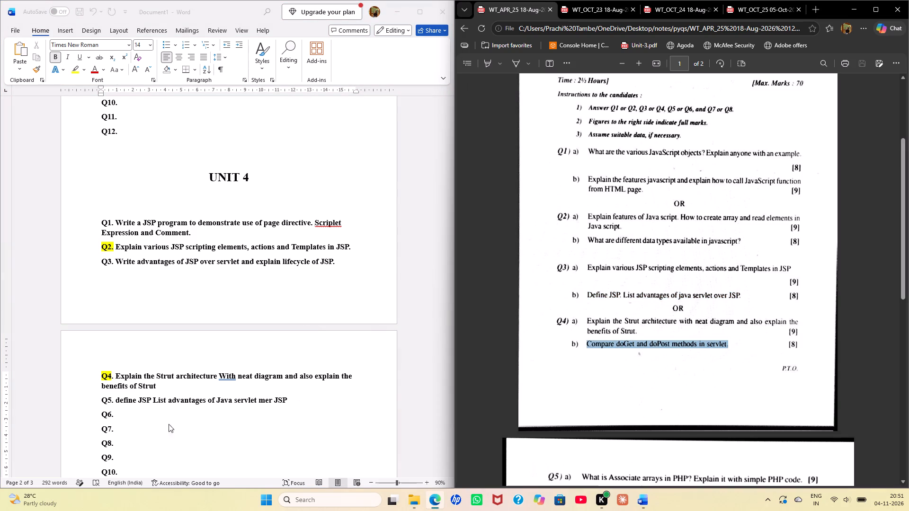
left_click(121, 416)
left_click(120, 414)
key("space")
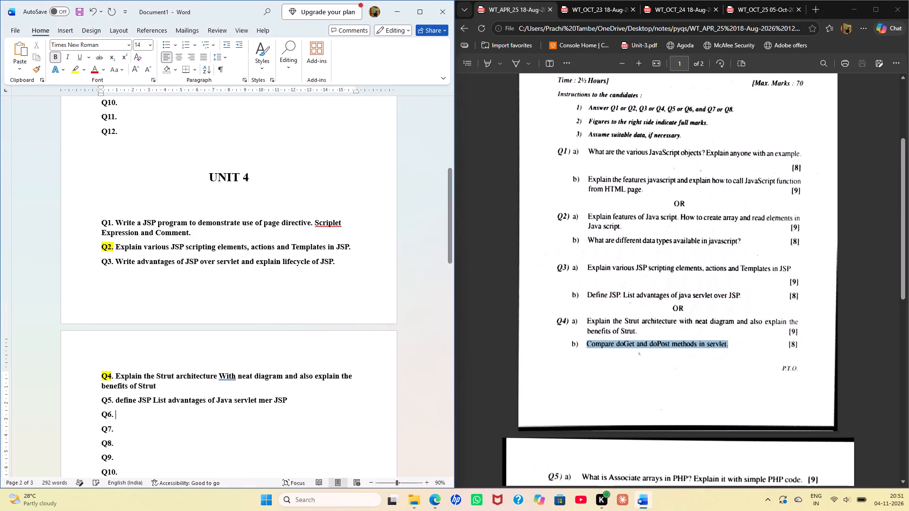
key("ctrl+v")
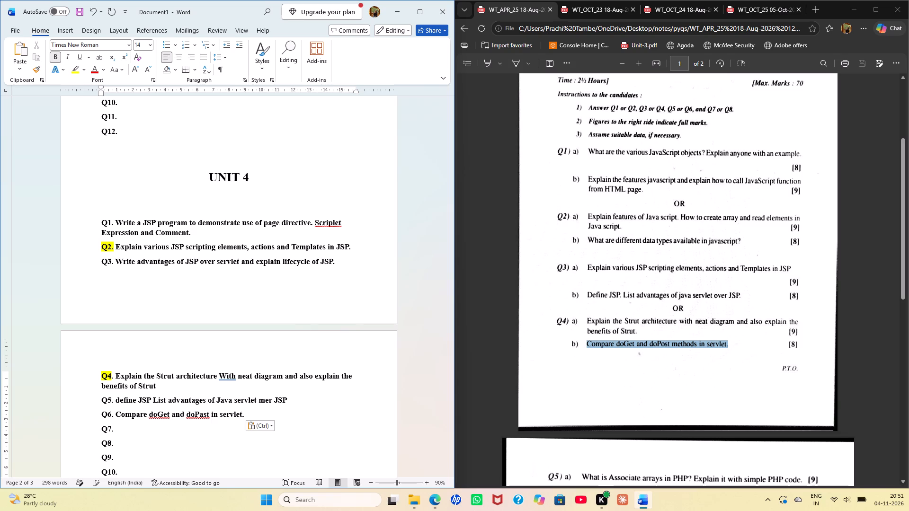
Highlight the "Q3" and "Q4" labels of the associate arrays and AJAX questions under UNIT 5 in yellow.
scroll(246, 418, "down", 2)
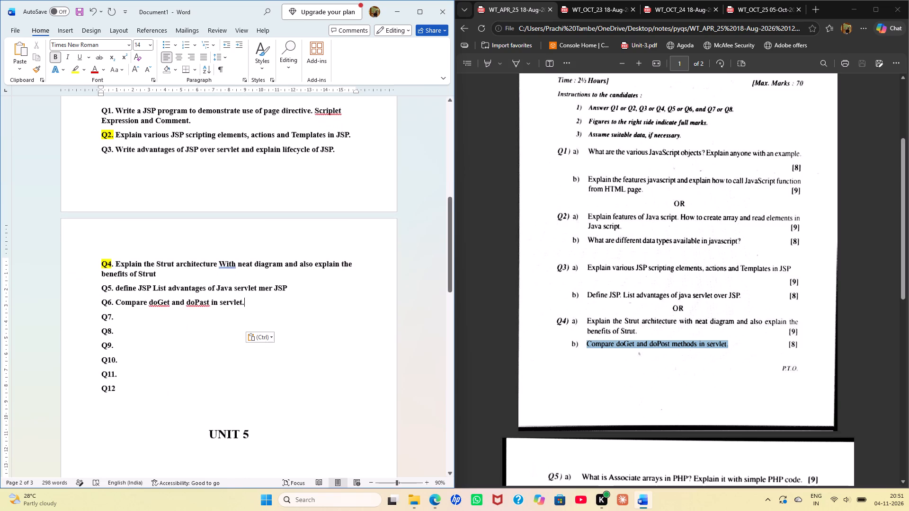
scroll(246, 418, "down", 3)
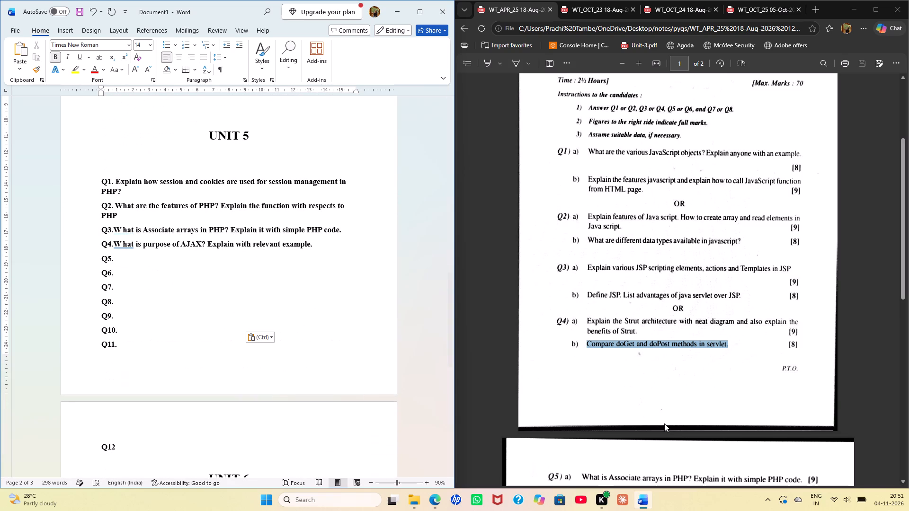
scroll(664, 423, "down", 2)
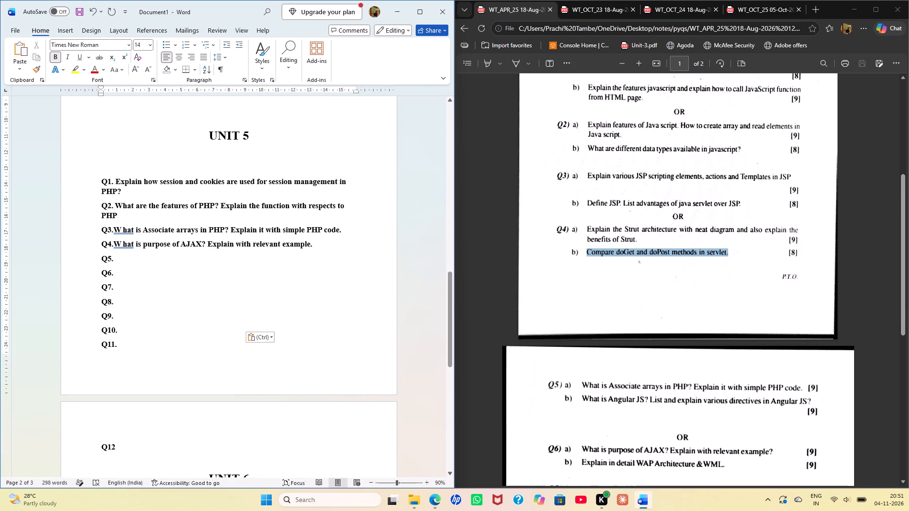
left_click_drag(100, 227, 112, 229)
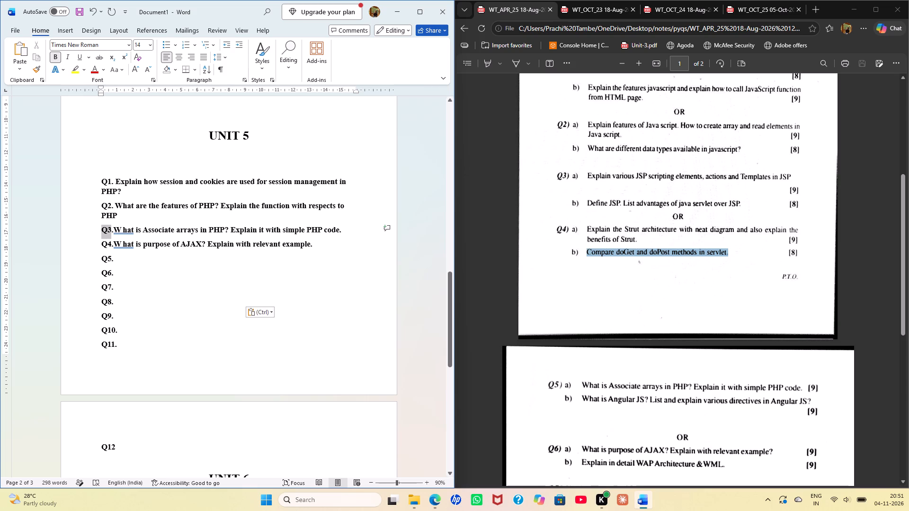
left_click_drag(112, 229, 112, 229)
left_click(151, 212)
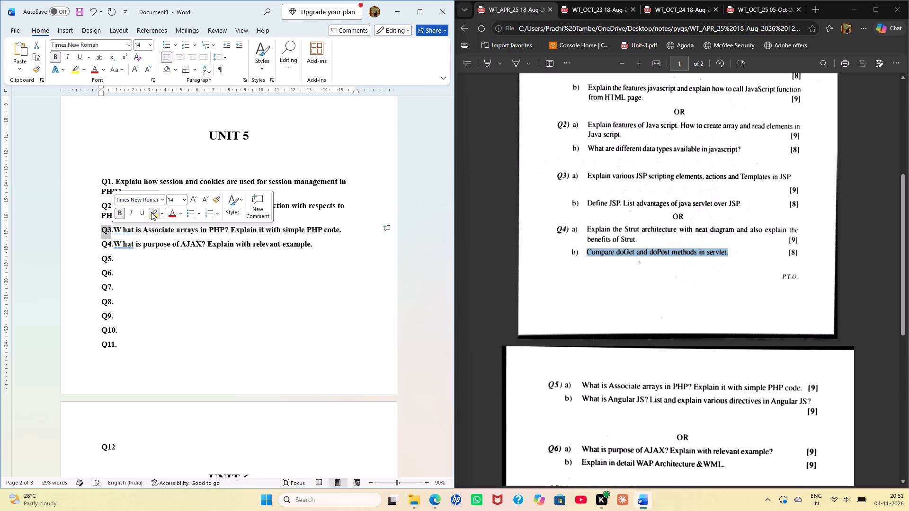
left_click_drag(99, 243, 110, 244)
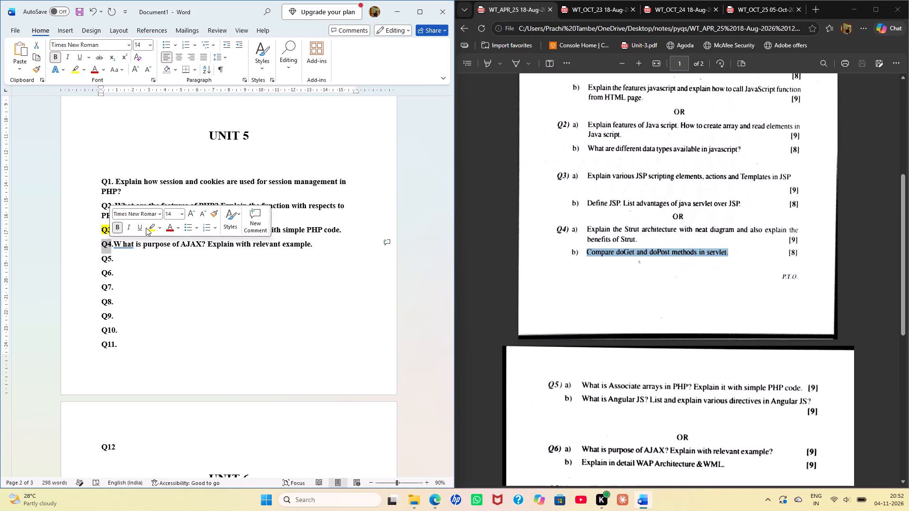
left_click(148, 228)
left_click(183, 298)
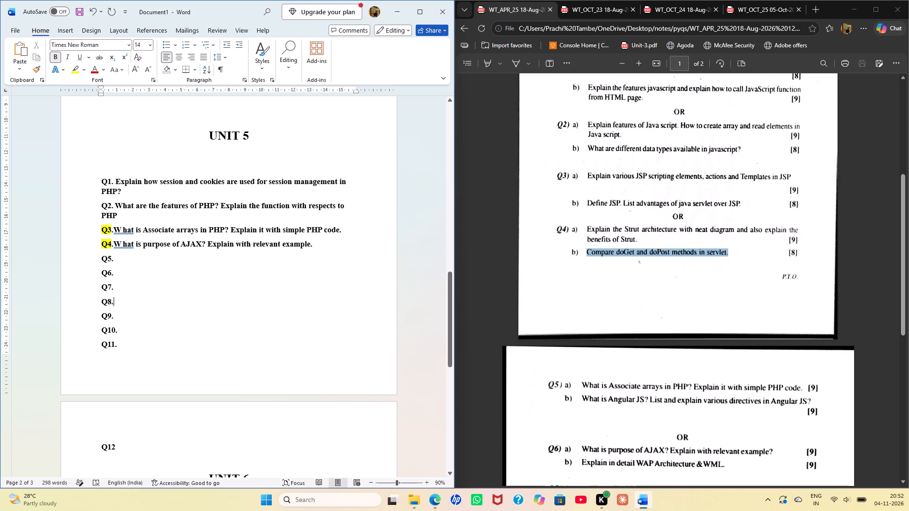
Copy the paper's Q5 b) question on Angular JS and its directives into Q5 under UNIT 5, after a space.
scroll(658, 435, "down", 1)
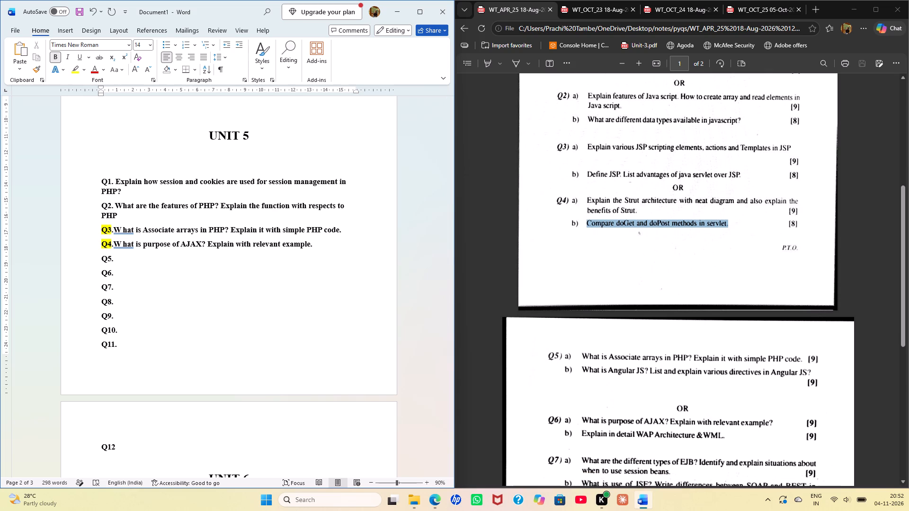
left_click_drag(579, 370, 809, 375)
key("ctrl+c")
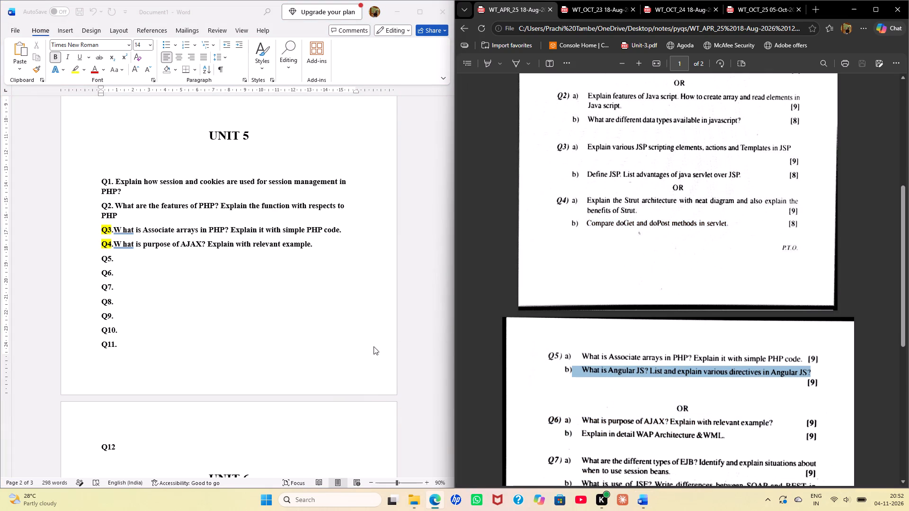
left_click(120, 260)
left_click(120, 257)
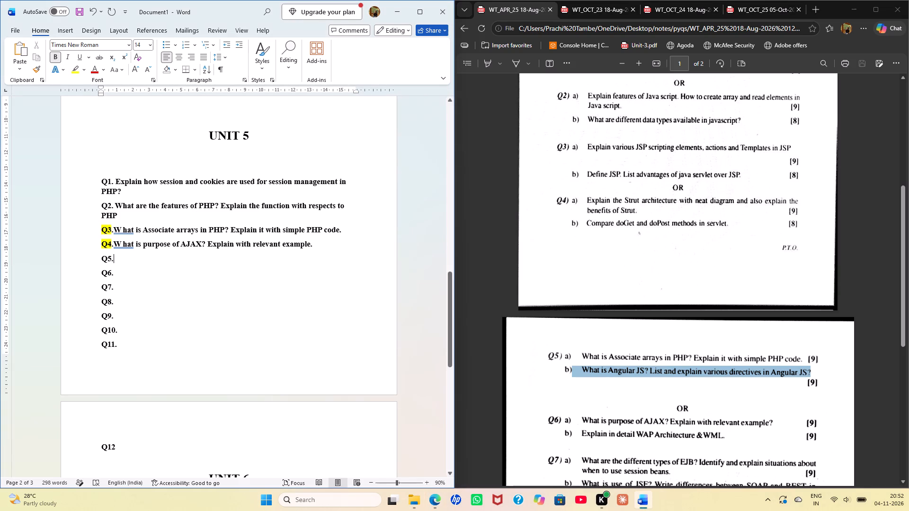
key("space")
key("ctrl+v")
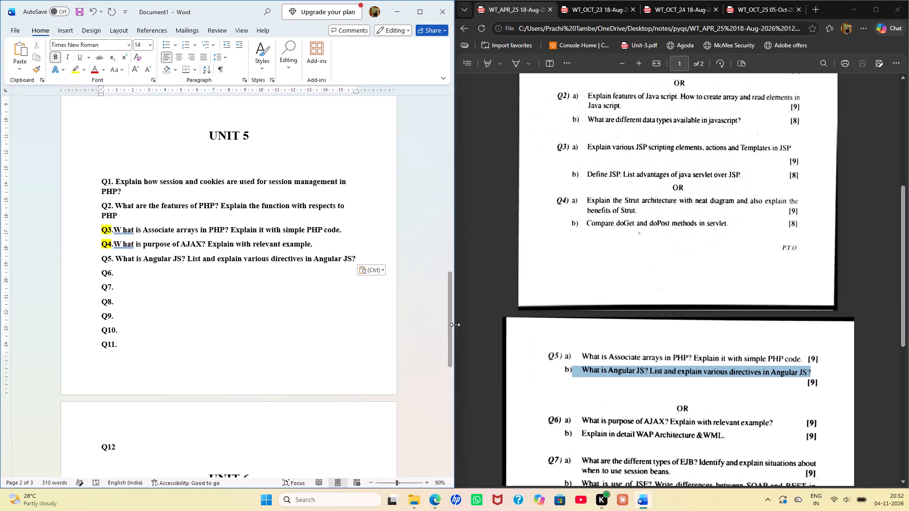
Copy the paper's Q6 b) question on WAP Architecture & WML into Q6 under UNIT 5, after a space.
left_click_drag(579, 431, 626, 436)
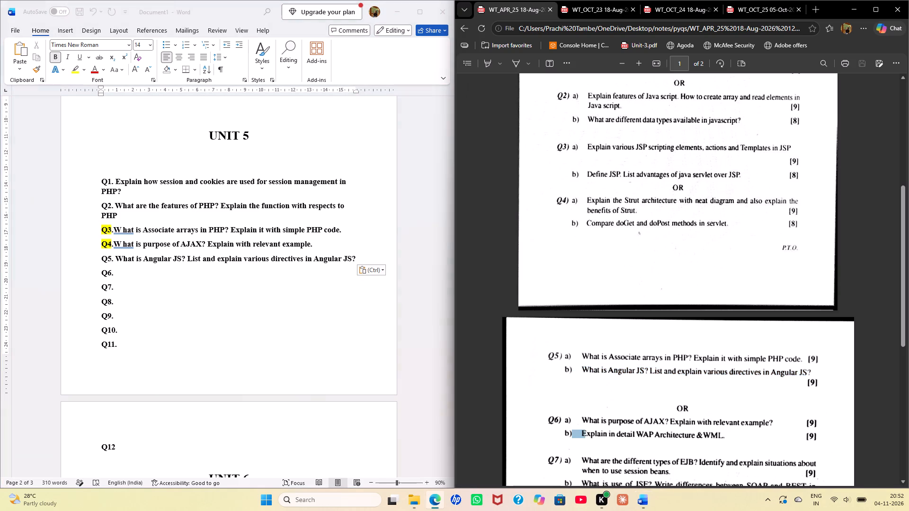
left_click_drag(626, 436, 725, 440)
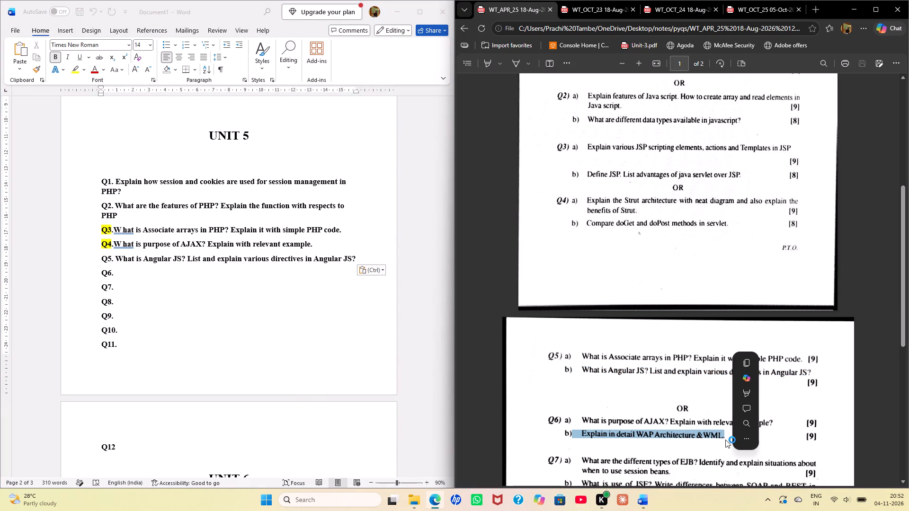
key("ctrl+c")
left_click(725, 440, "ctrl")
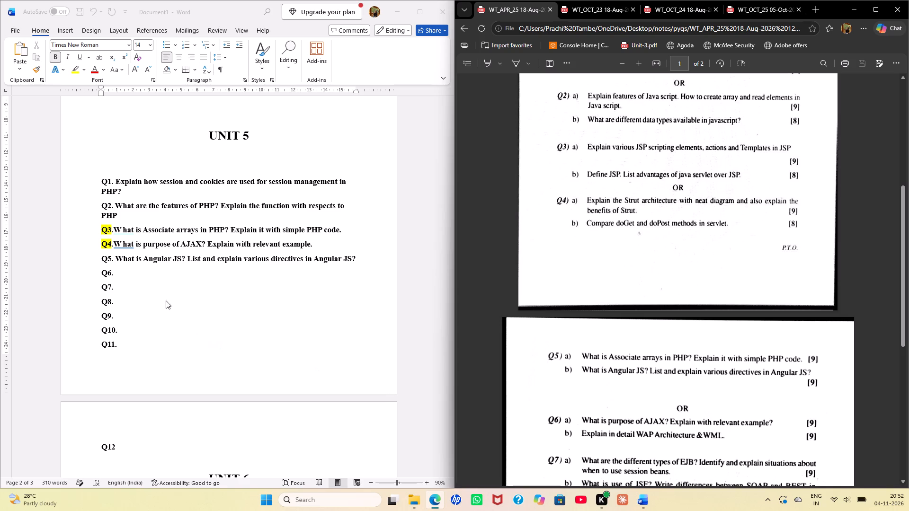
left_click(118, 273)
left_click(119, 273)
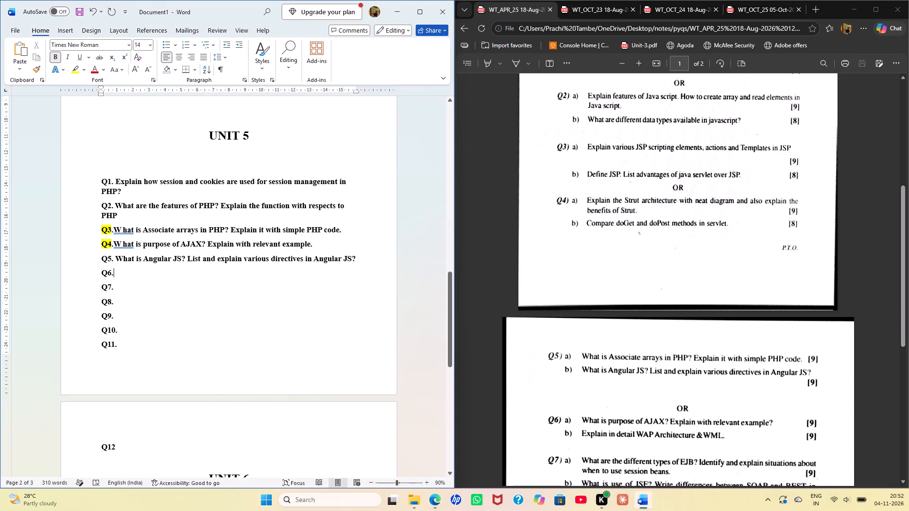
key("space")
key("ctrl+v")
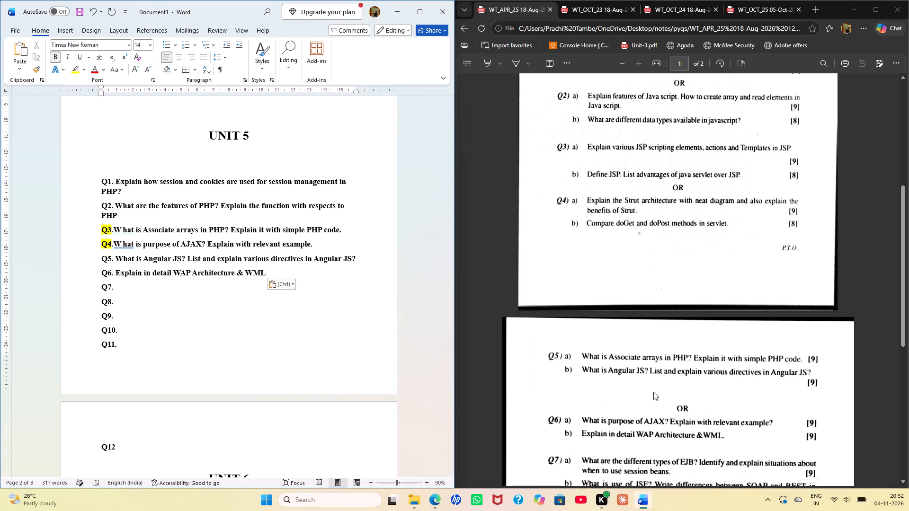
Highlight the "Q4" label of the EJB types question under UNIT 6 in yellow.
scroll(656, 395, "down", 4)
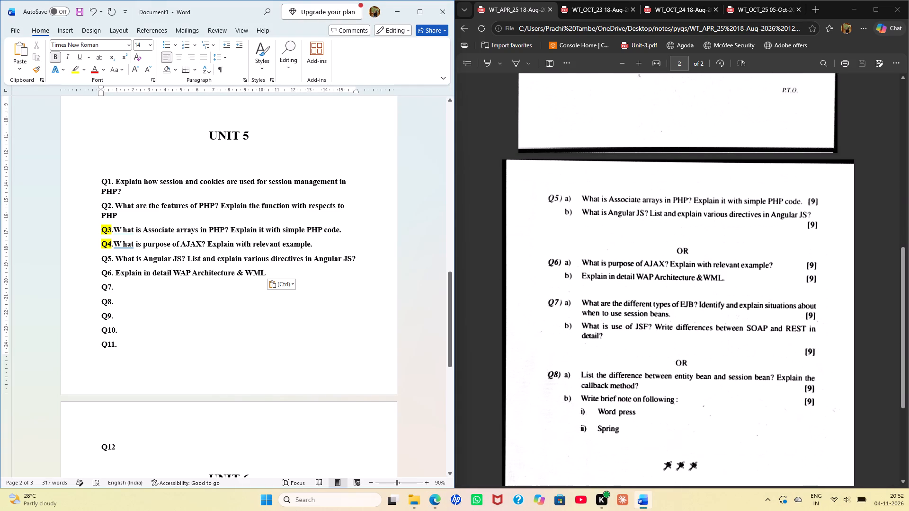
scroll(329, 448, "down", 3)
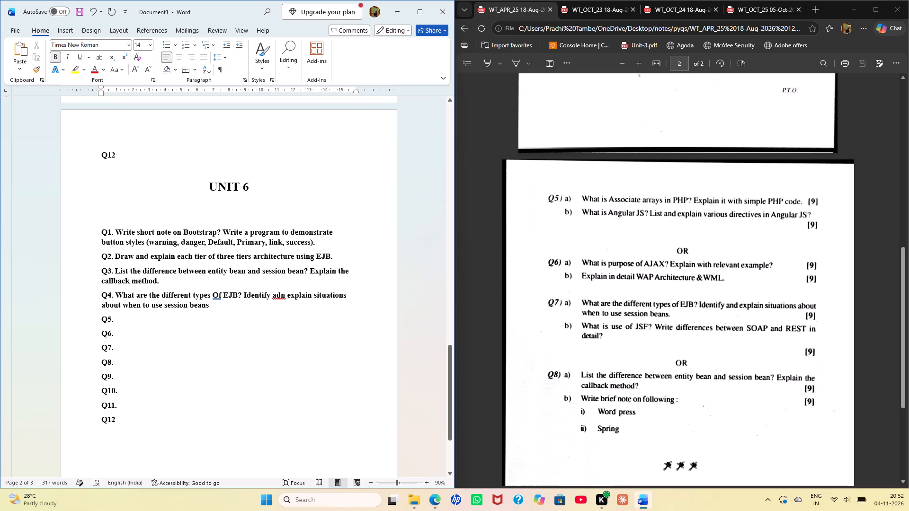
left_click_drag(99, 296, 111, 296)
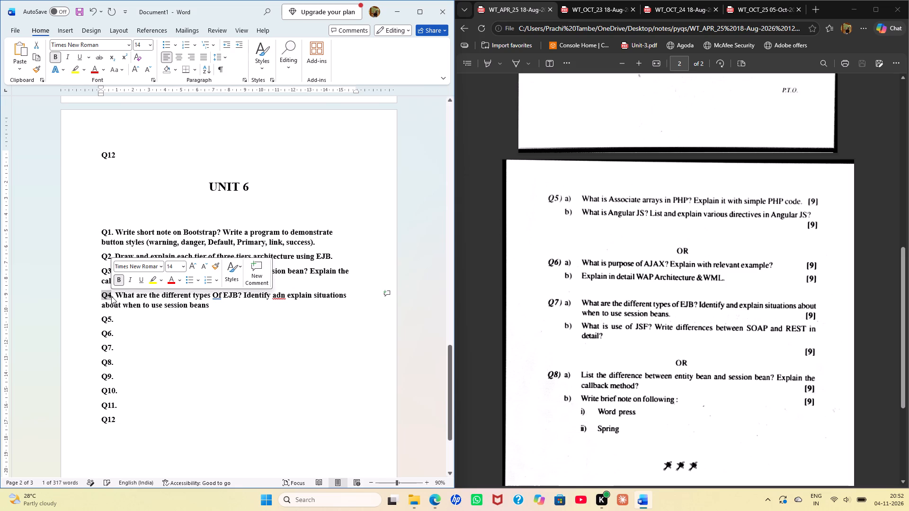
left_click(154, 274)
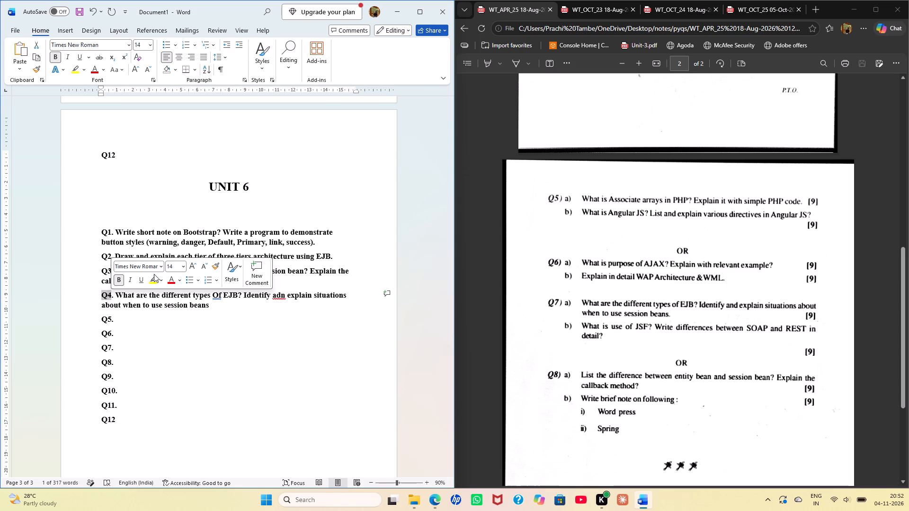
left_click(153, 280)
Correct the misspelled "adn" to "and" in the Q4 question on EJB types under UNIT 6.
left_click(285, 300)
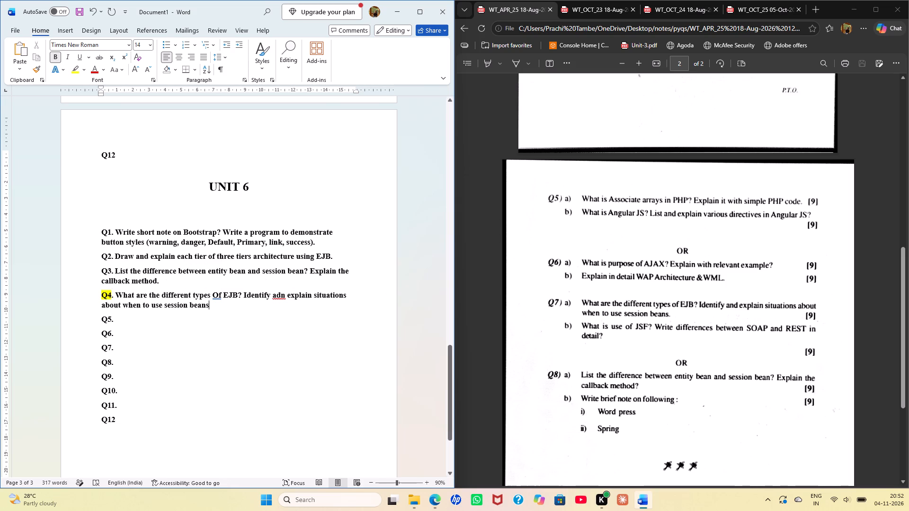
left_click(285, 300)
left_click(284, 293)
key("BackSpace")
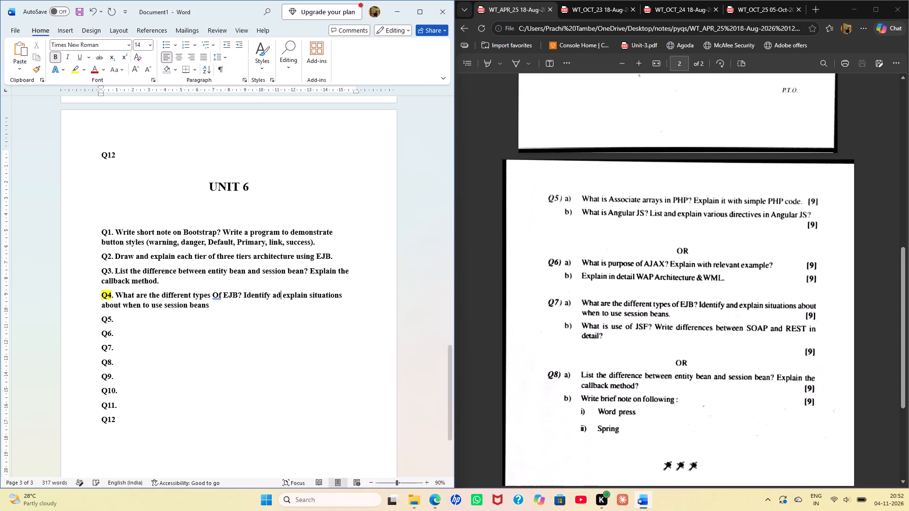
key("BackSpace")
type("nd")
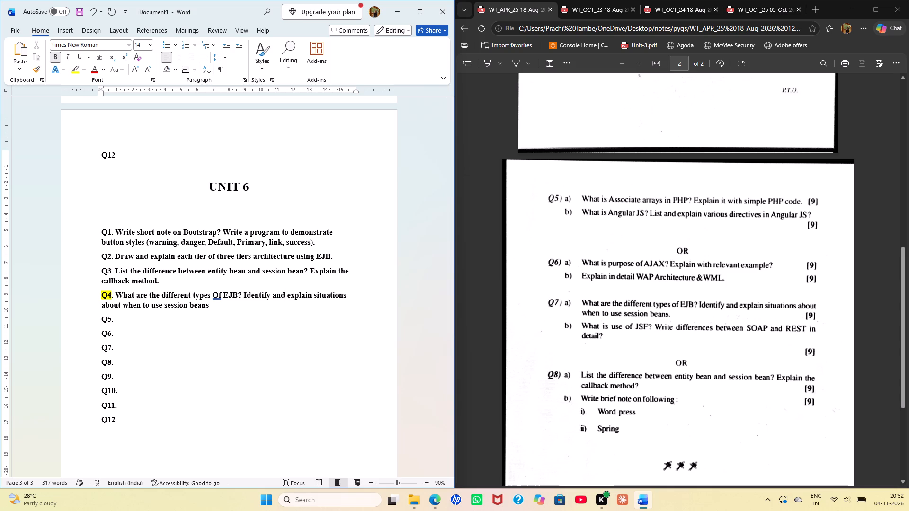
Highlight the "Q3" label of the entity bean and session bean question under UNIT 6 in yellow.
left_click(207, 278)
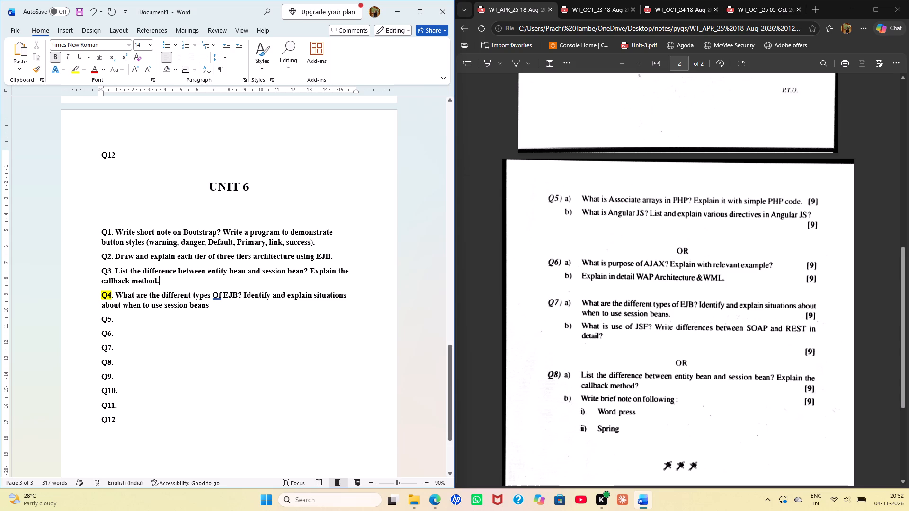
left_click_drag(100, 271, 111, 271)
left_click_drag(111, 271, 112, 271)
left_click(151, 253)
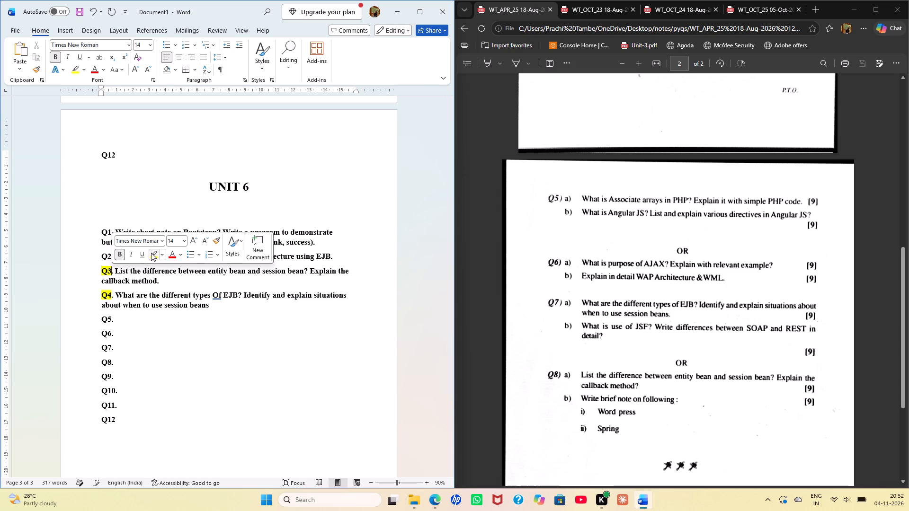
left_click(160, 310)
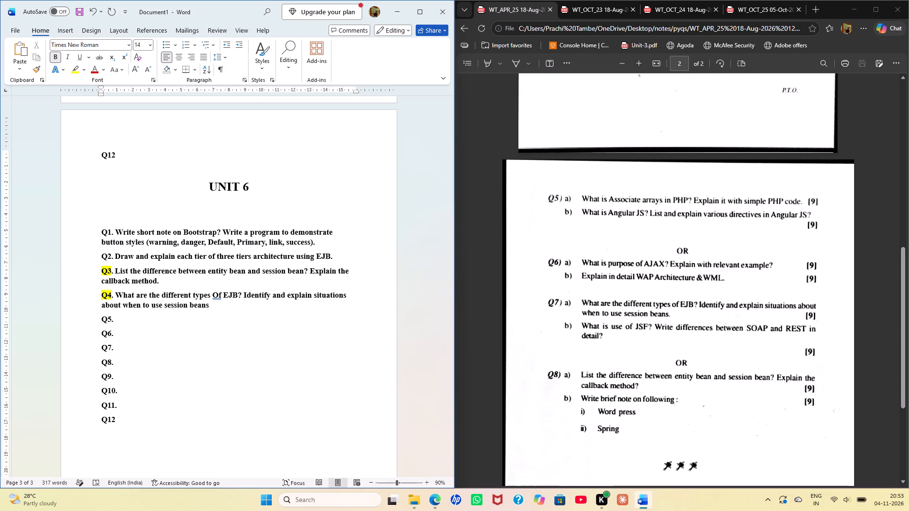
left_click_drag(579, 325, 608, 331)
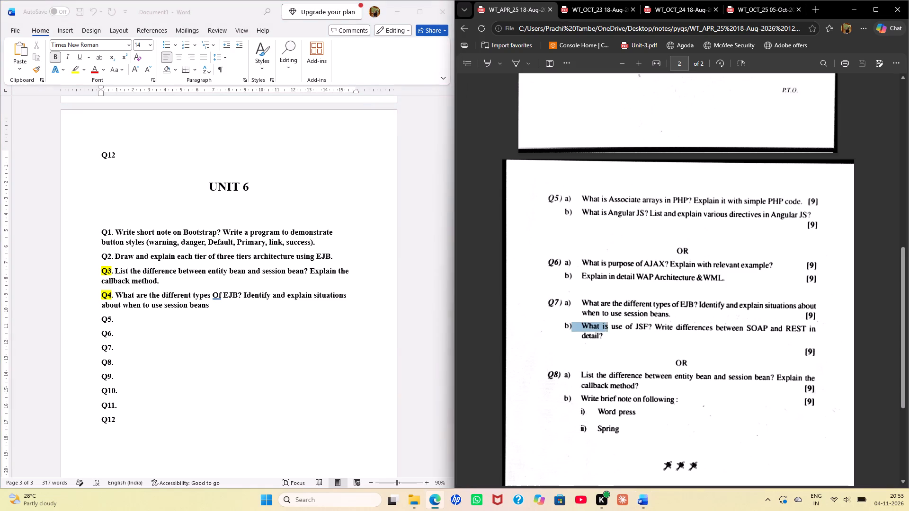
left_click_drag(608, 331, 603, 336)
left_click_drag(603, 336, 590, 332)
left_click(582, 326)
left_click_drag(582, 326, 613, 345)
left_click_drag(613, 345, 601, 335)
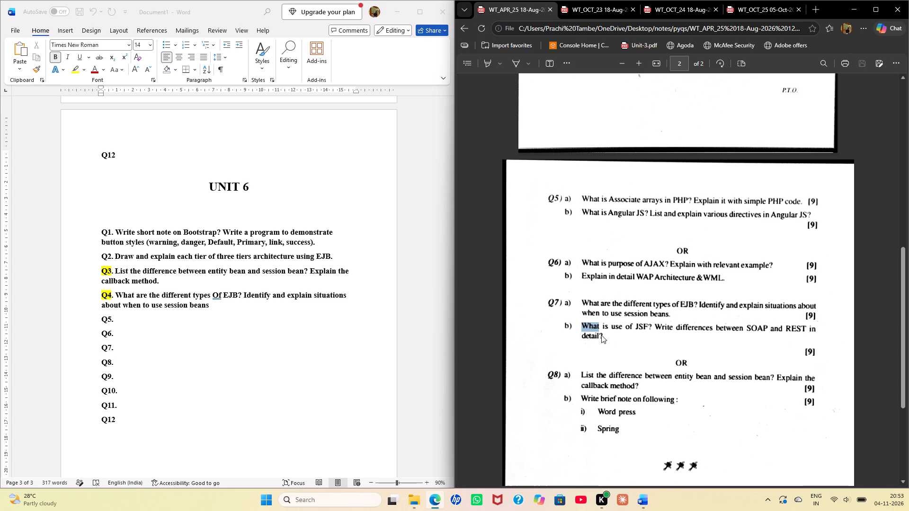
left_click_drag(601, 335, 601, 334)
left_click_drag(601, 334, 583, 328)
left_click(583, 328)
Copy the paper's Q7 b) question on JSF, SOAP and REST into Q5 under UNIT 6, after a space, and complete it with "detail".
left_click_drag(583, 326, 683, 338)
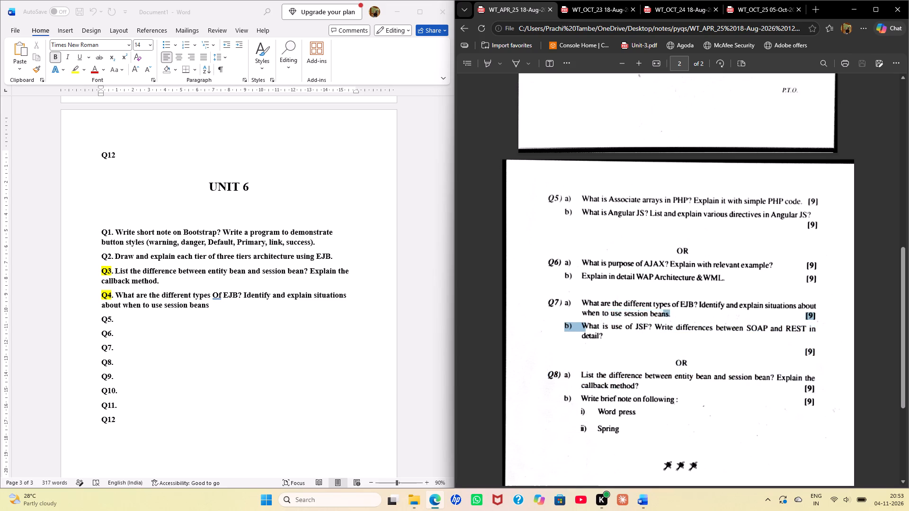
left_click_drag(683, 338, 808, 339)
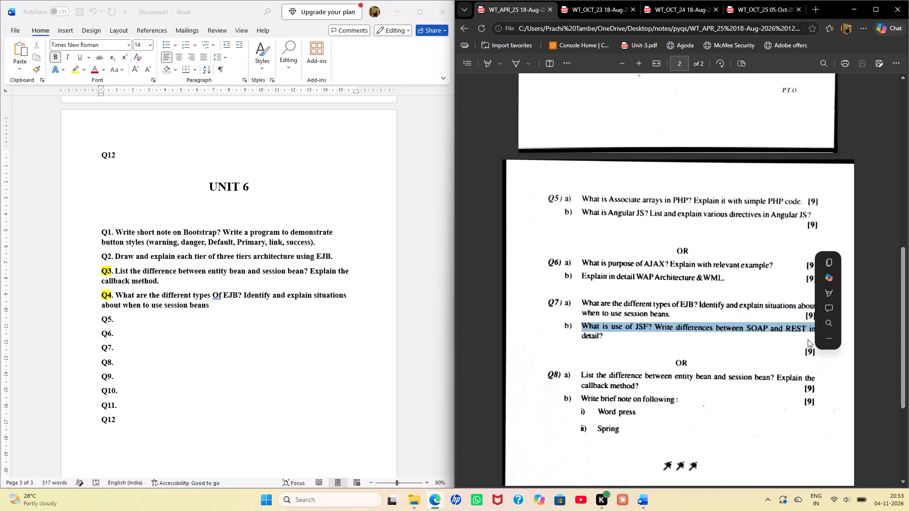
key("ctrl+c")
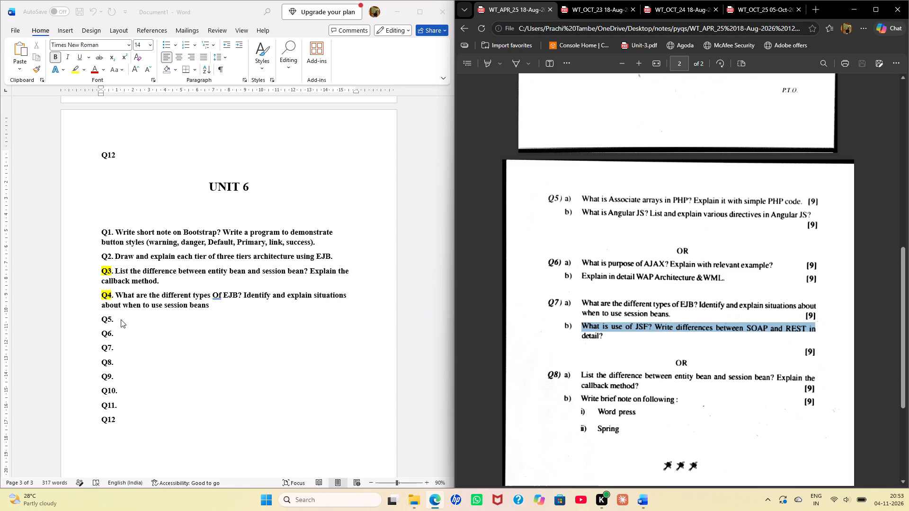
left_click(120, 319)
left_click(120, 319)
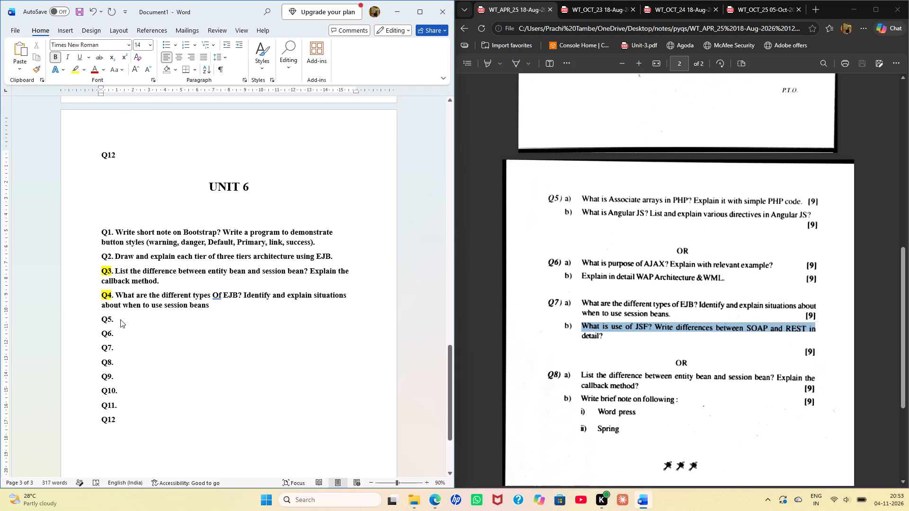
key("space")
key("ctrl+v")
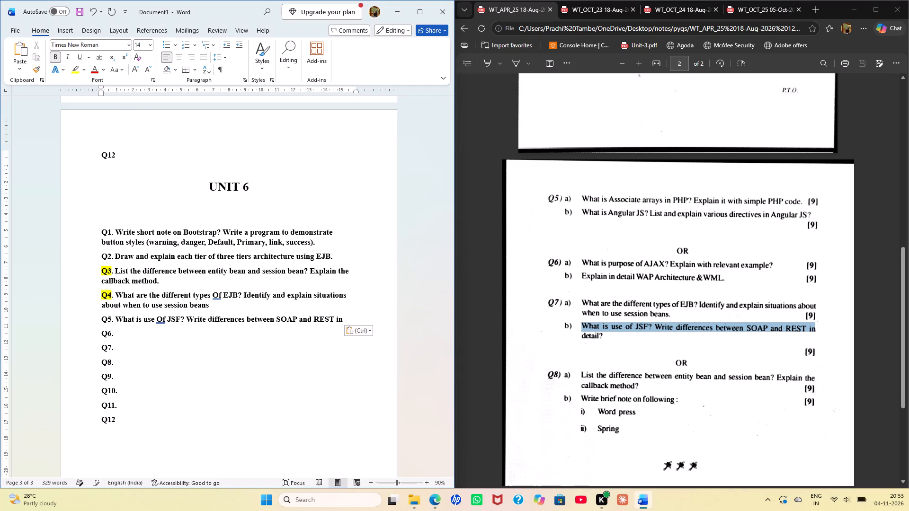
key("space")
type("detail")
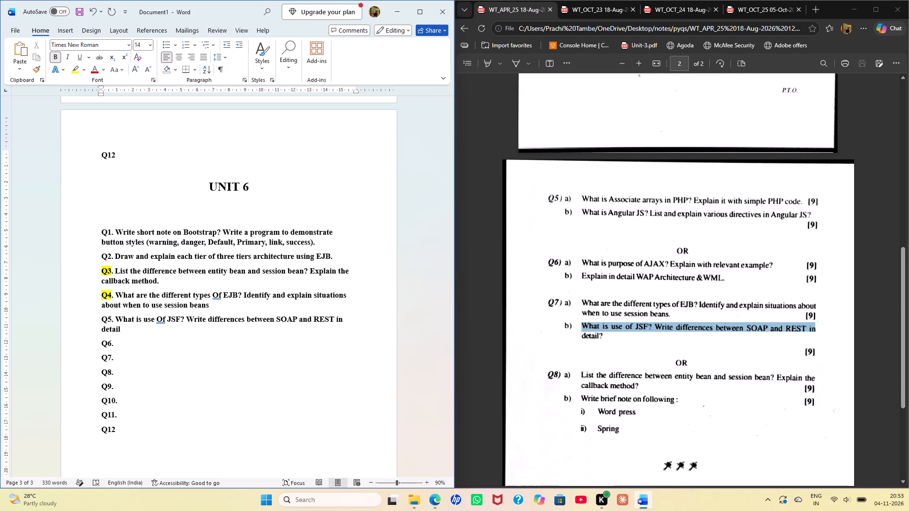
Copy the paper's Q8 b) brief note question on Word press and Spring into Q6 under UNIT 6, after a space.
left_click_drag(579, 396, 622, 432)
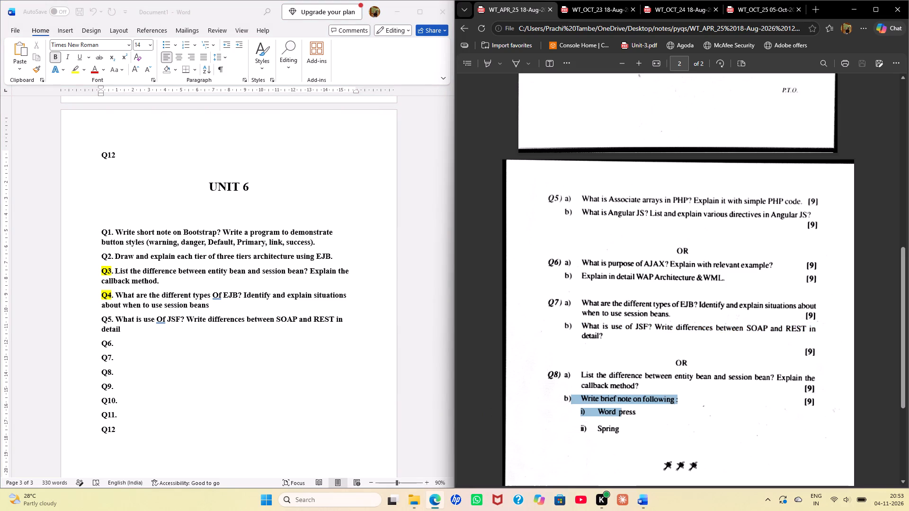
left_click_drag(622, 432, 623, 432)
key("ctrl+c")
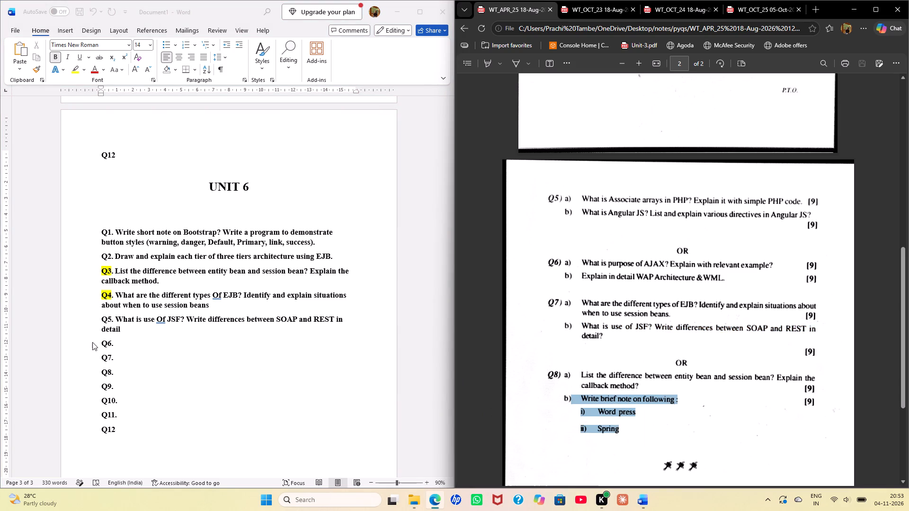
left_click(123, 348)
left_click(123, 345)
key("space")
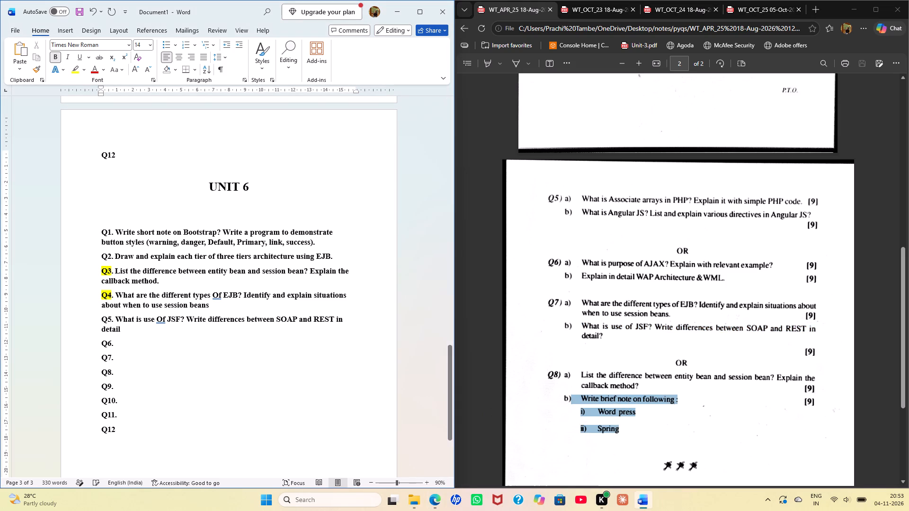
key("ctrl+v")
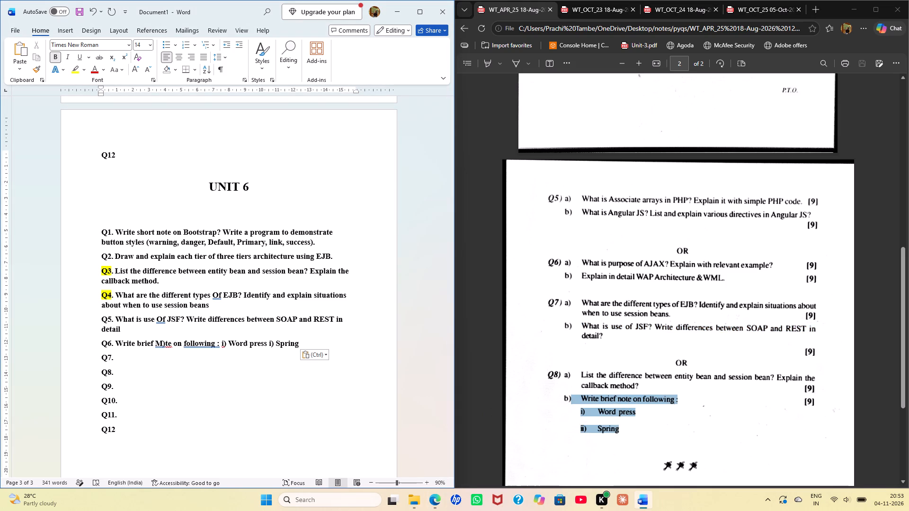
Close the WT_APR_25 paper to continue with the WT_OCT_23 paper.
scroll(577, 385, "up", 1)
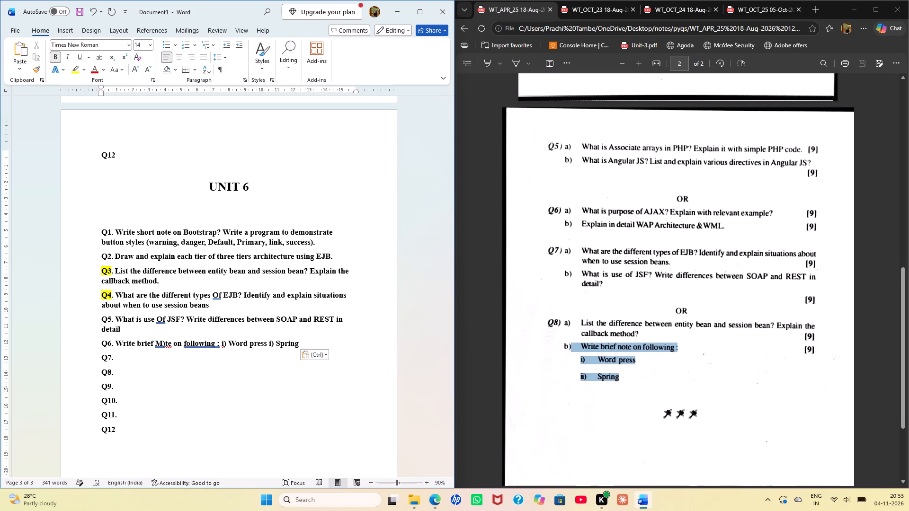
scroll(577, 385, "up", 1)
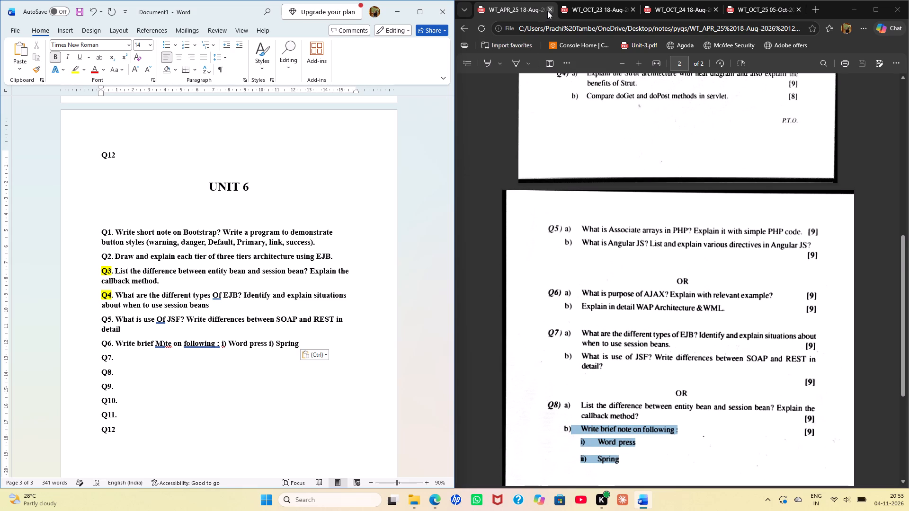
left_click(547, 11)
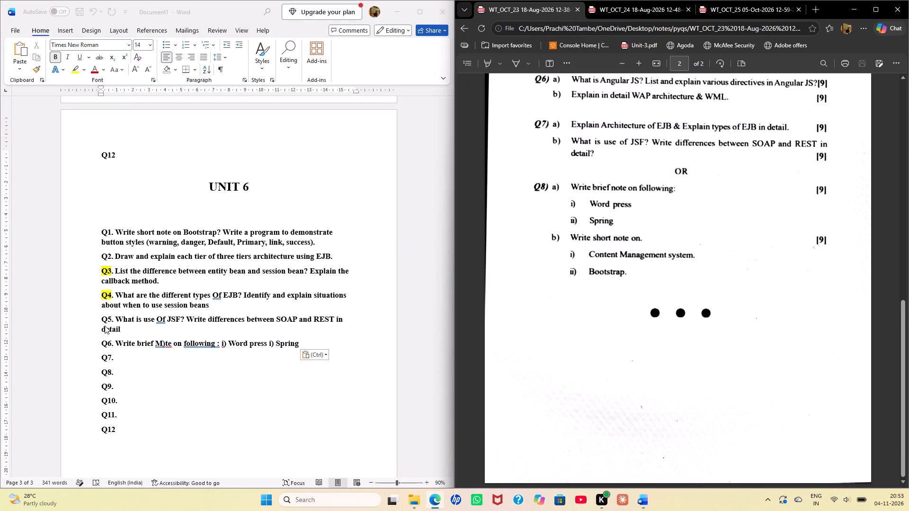
Highlight the "Q6." label of the Word press and Spring question under UNIT 6 in yellow.
left_click(99, 342)
left_click_drag(101, 344, 107, 344)
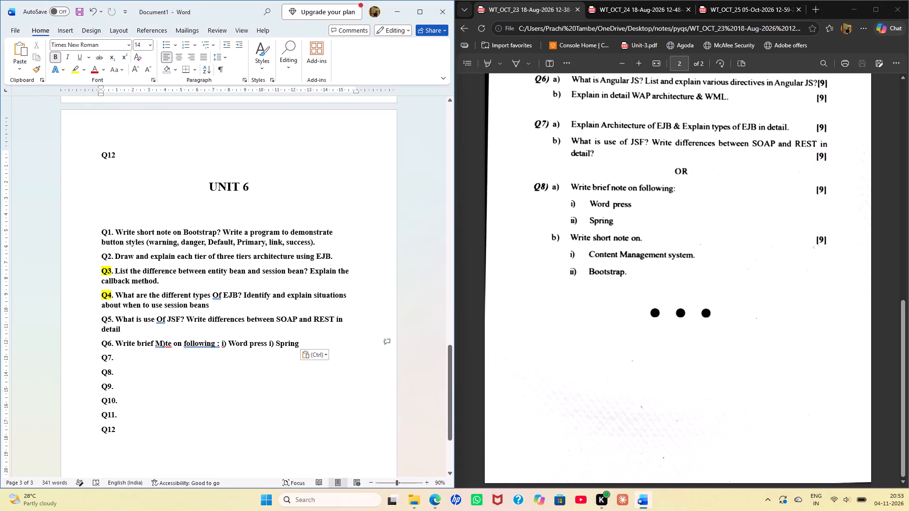
left_click_drag(107, 344, 113, 344)
left_click(157, 326)
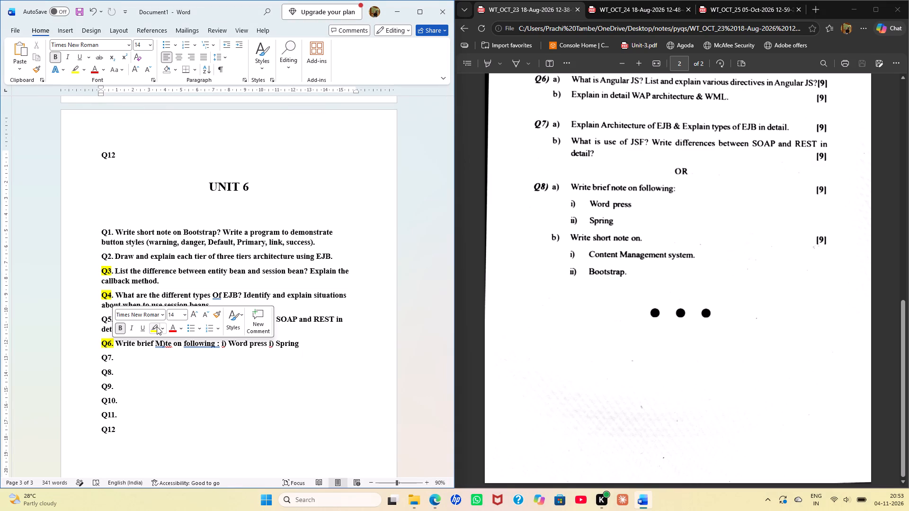
left_click(131, 363)
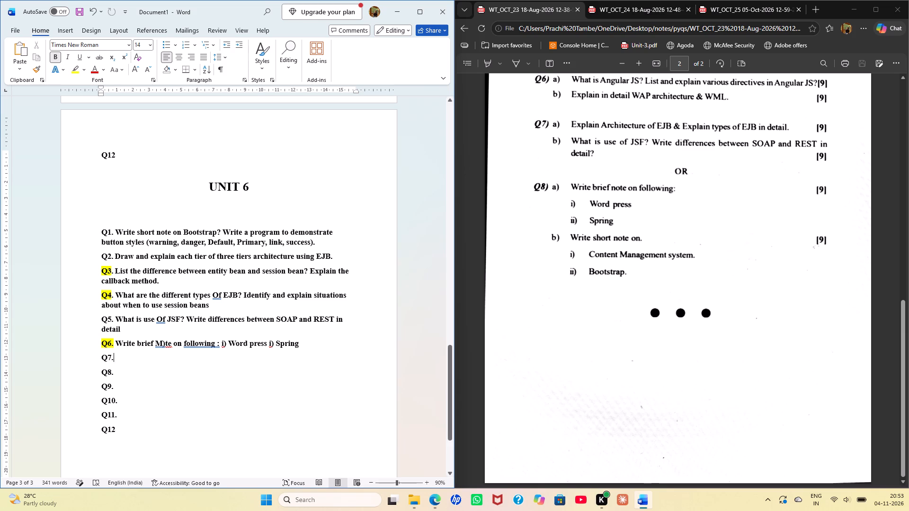
Highlight the "Q5." label of the JSF, SOAP and REST question under UNIT 6 in yellow.
left_click_drag(101, 315, 113, 318)
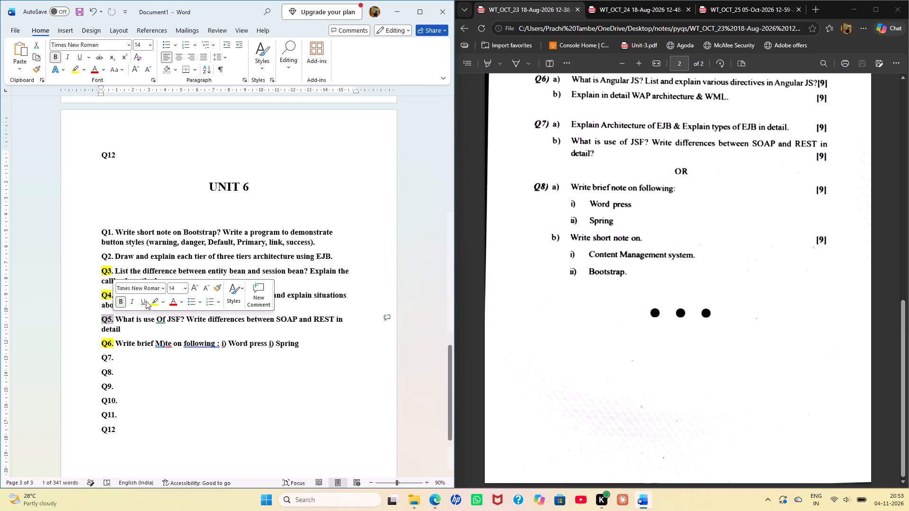
left_click(153, 300)
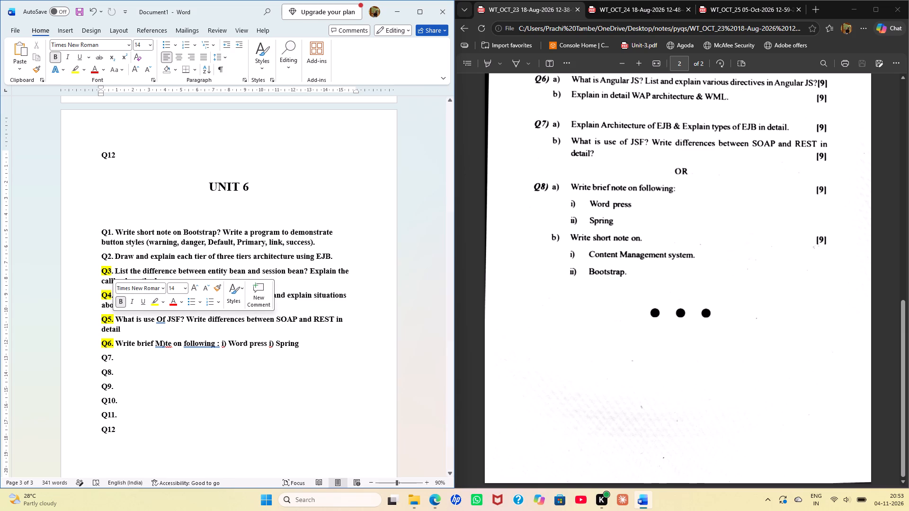
left_click(97, 240)
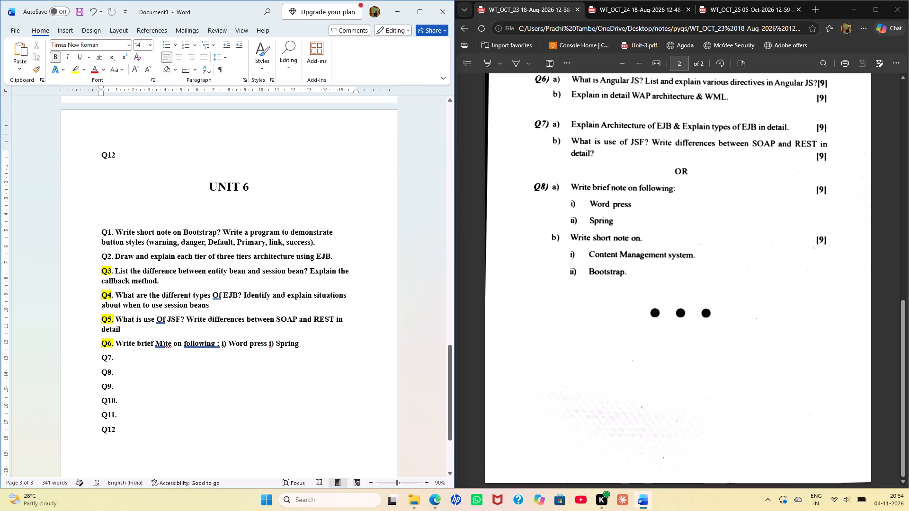
Copy the WT_OCT_23 paper's Q7 a) question on EJB architecture and types into Q7 under UNIT 6, after a space.
scroll(621, 174, "up", 1)
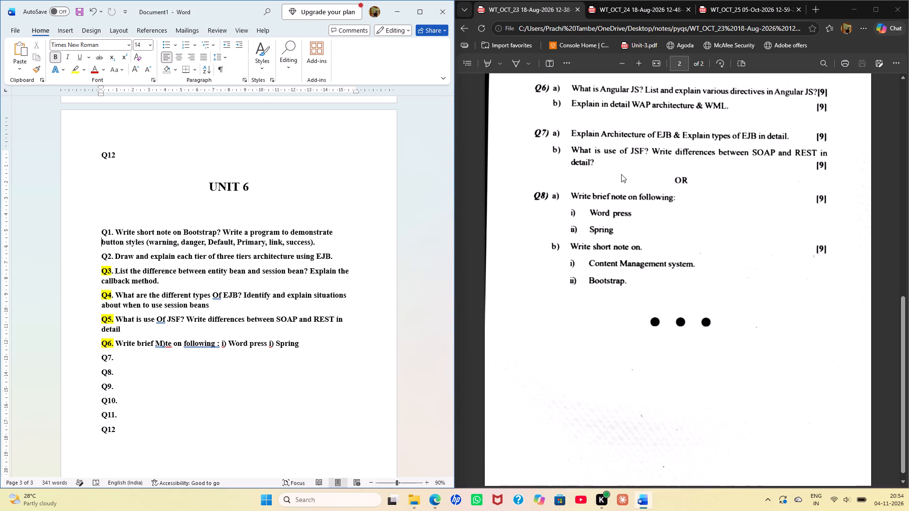
scroll(621, 174, "up", 1)
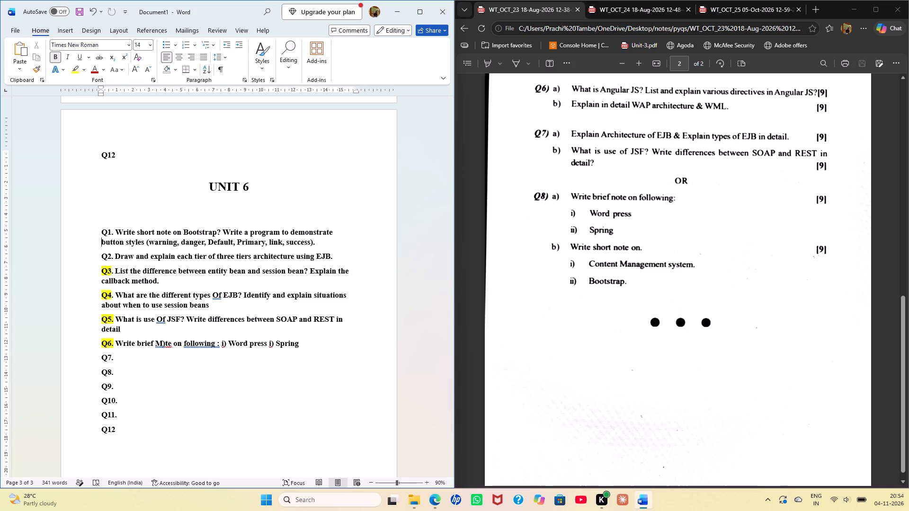
left_click_drag(569, 135, 792, 143)
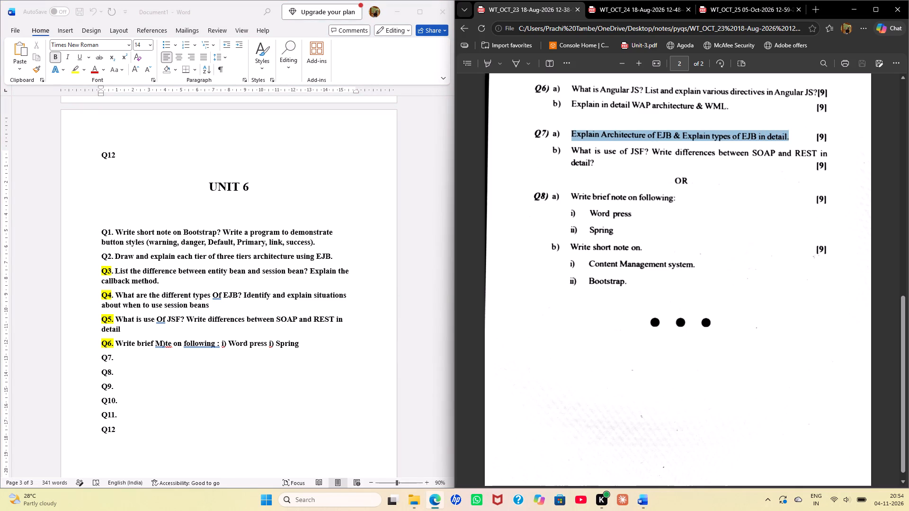
left_click_drag(792, 143, 803, 141)
key("ctrl+c")
left_click(124, 355)
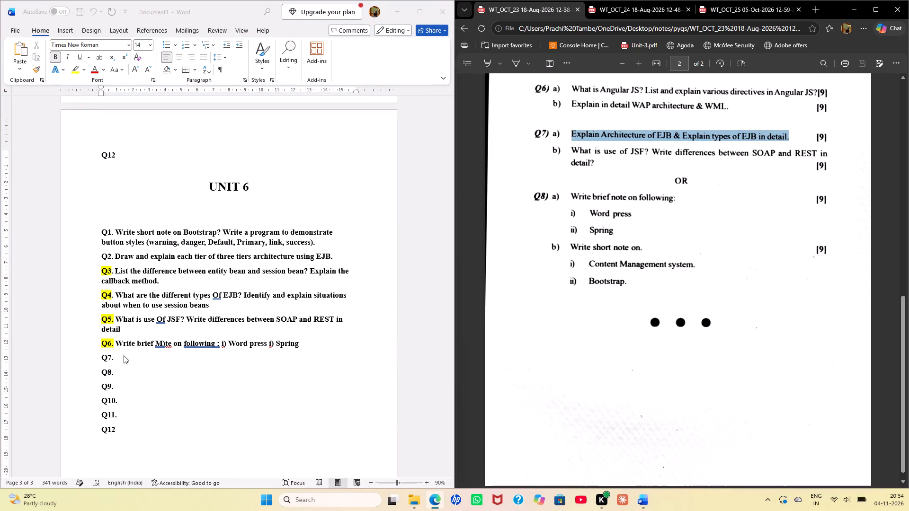
left_click(119, 358)
key("space")
key("ctrl+v")
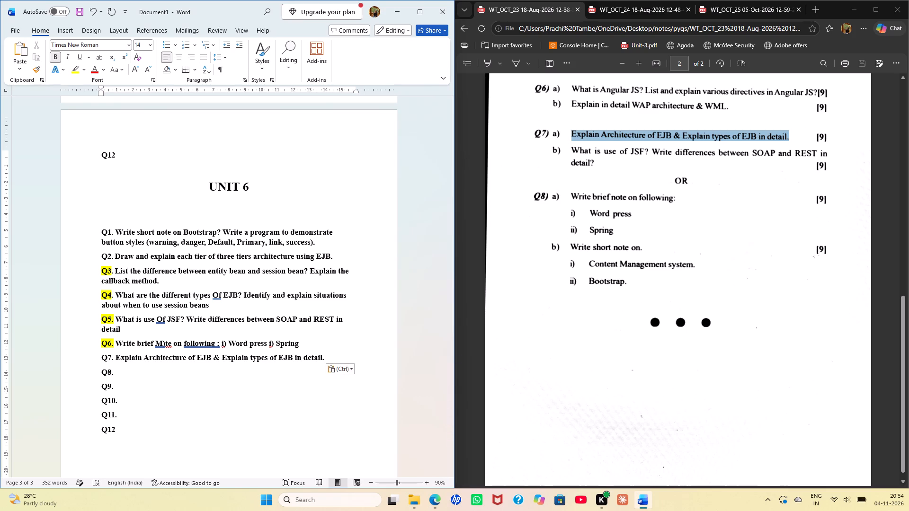
Copy the paper's Q8 b) short note question on Content Management system and Bootstrap into Q8 under UNIT 6, after a space.
left_click_drag(567, 245, 625, 285)
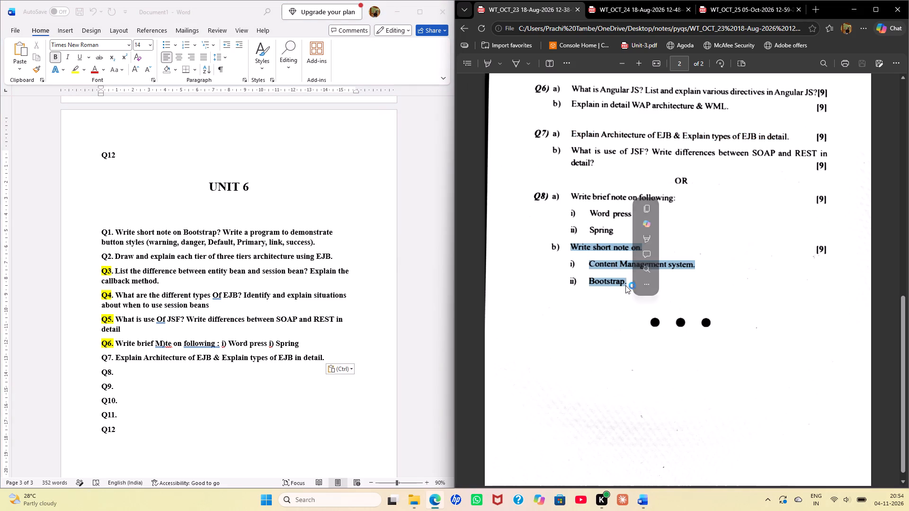
key("ctrl+c")
left_click(123, 368)
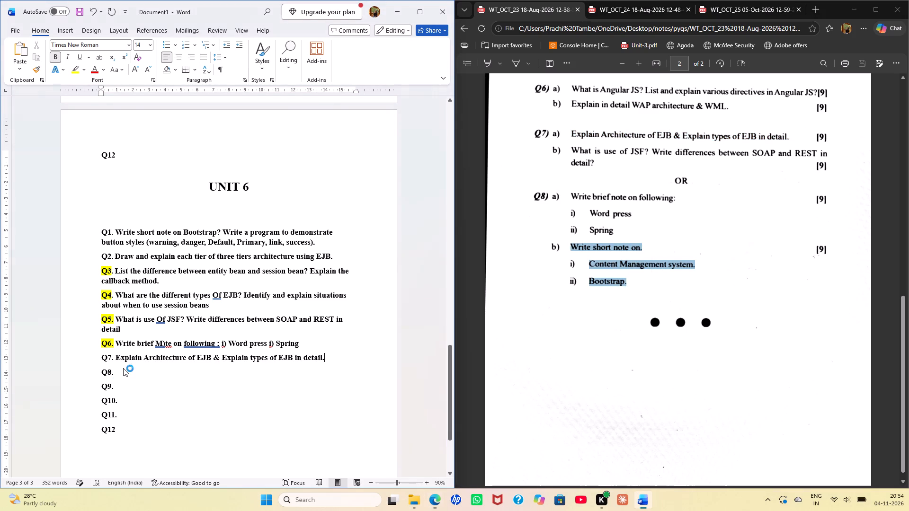
left_click(122, 375)
key("space")
key("ctrl+v")
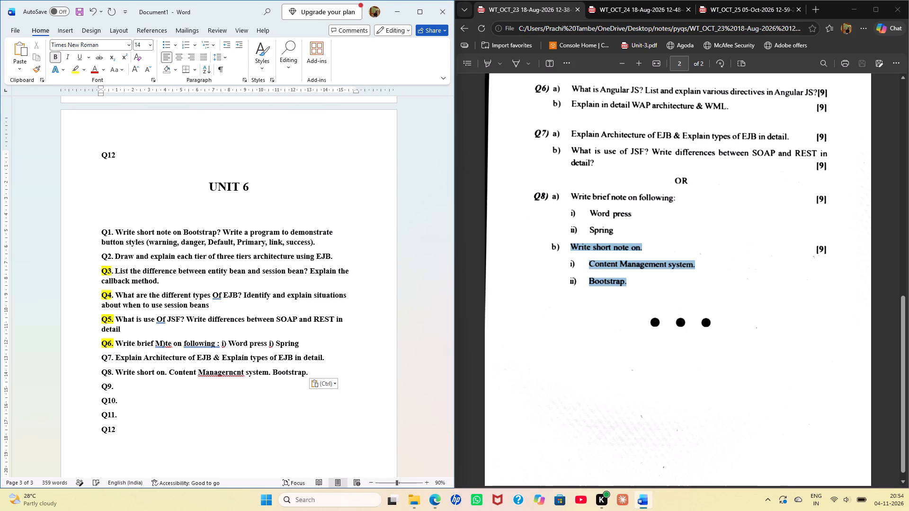
Replace the garbled word "M)te" with "note" in the Q6 question on Word press and Spring under UNIT 6.
left_click(174, 346)
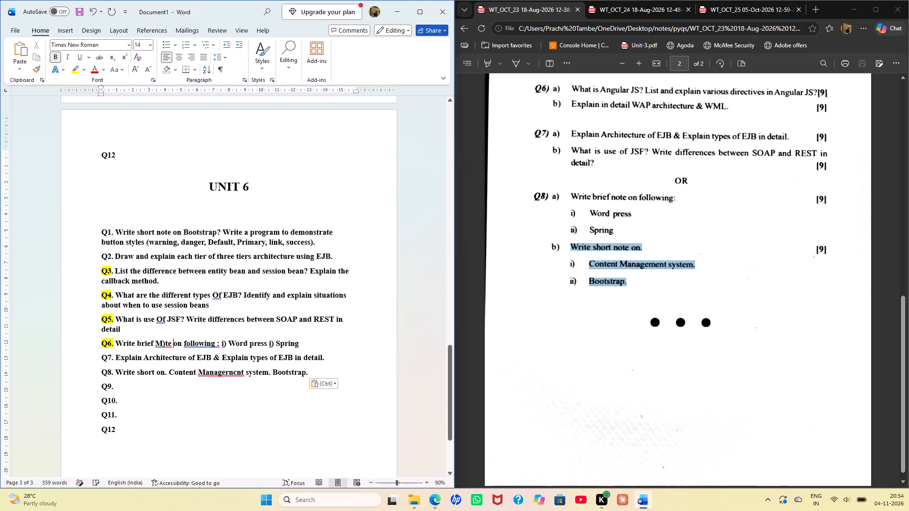
key("BackSpace")
key("BackSpace")
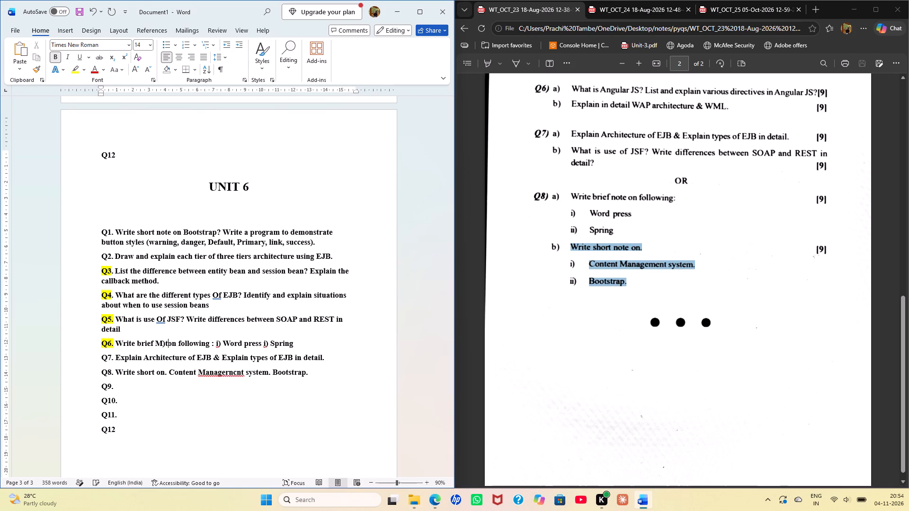
key("BackSpace")
key("BackSpace")
key("BackSpace")
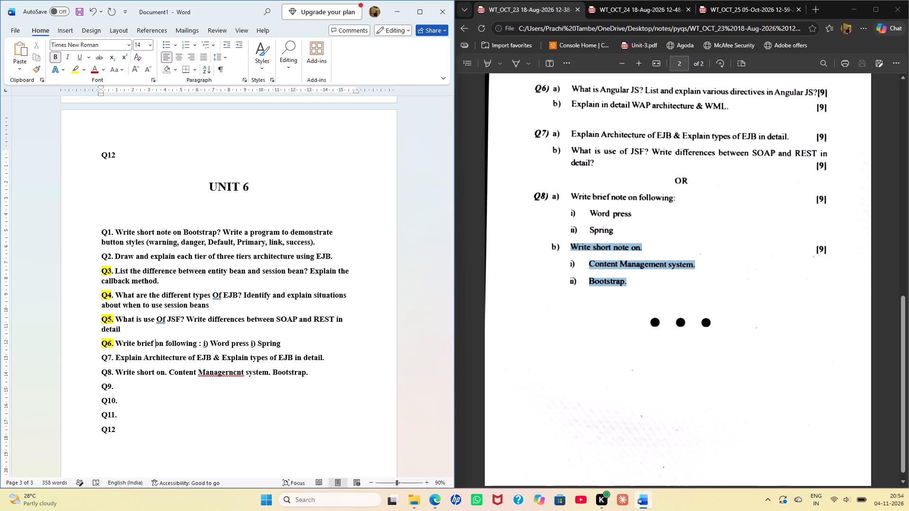
key("space")
type("jo")
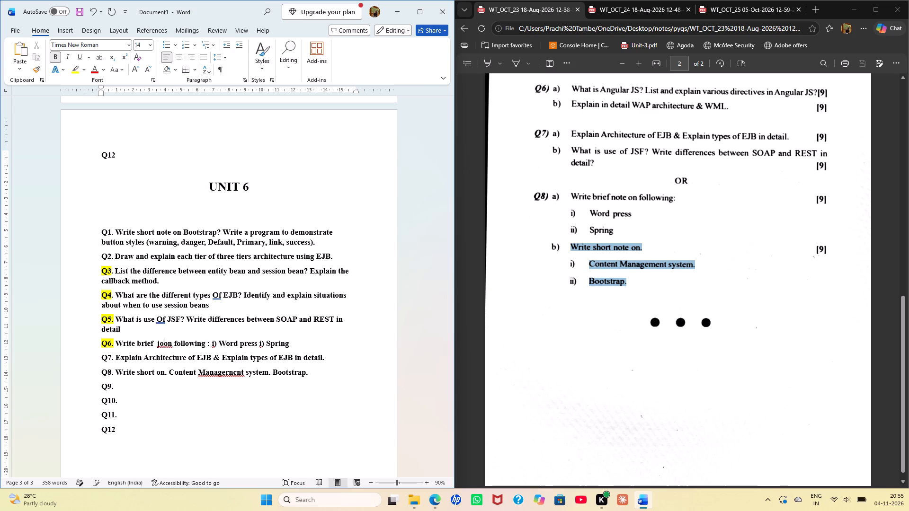
key("BackSpace")
key("BackSpace")
type("note")
key("space")
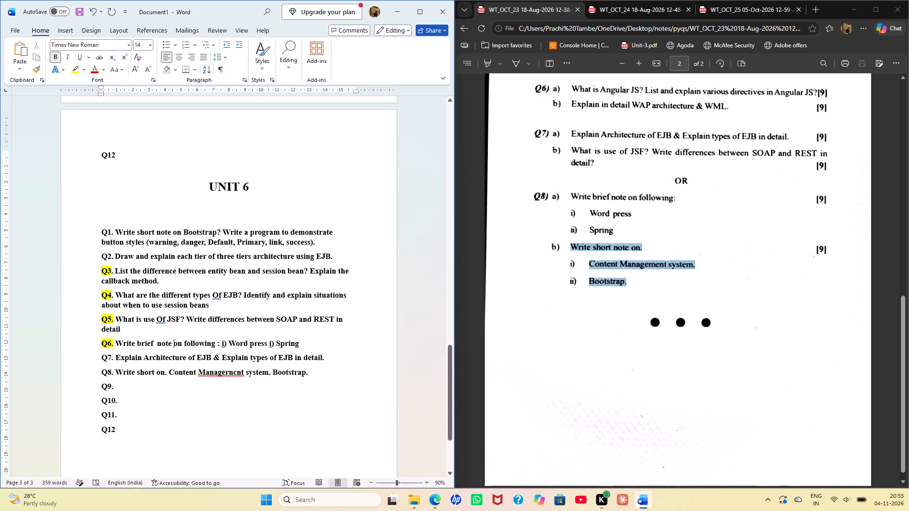
key("Right")
Correct the garbled word "Managerncnt" to "Management" in the Q8 question under UNIT 6.
left_click(237, 372)
key("BackSpace")
key("BackSpace")
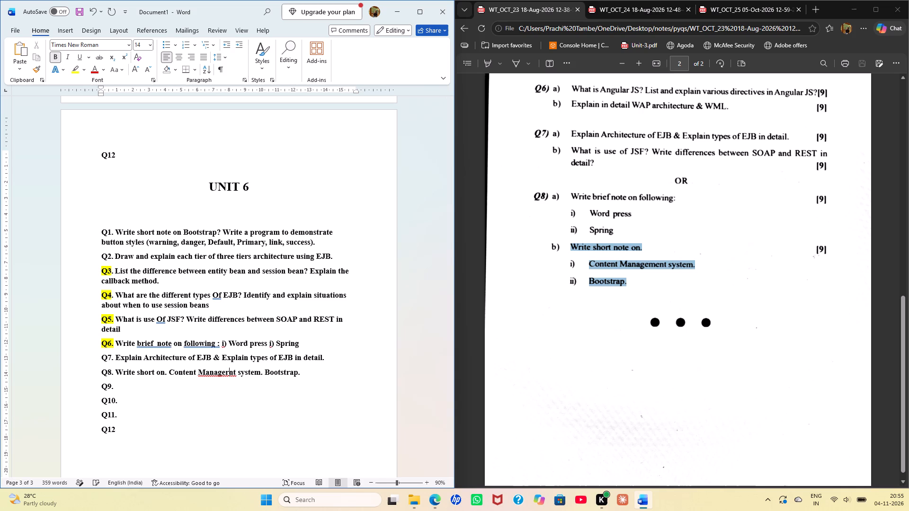
key("BackSpace")
type("me")
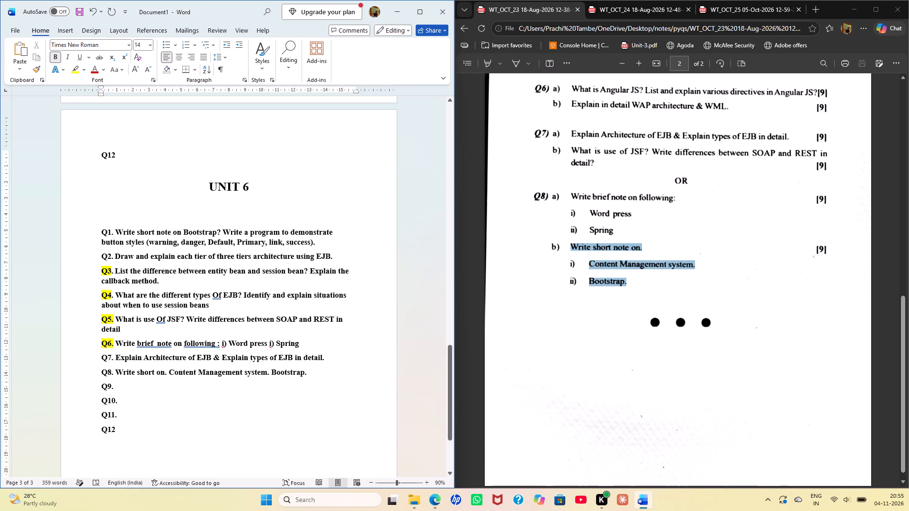
Highlight the "Q6." label of the WAP question and the "Q5." label of the Angular JS question under UNIT 5 in yellow.
scroll(655, 288, "up", 2)
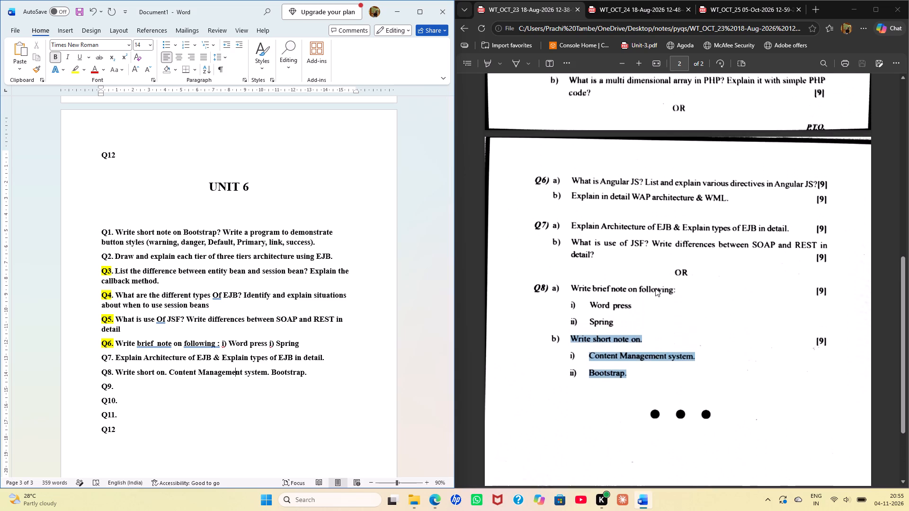
scroll(655, 288, "up", 2)
scroll(223, 268, "up", 3)
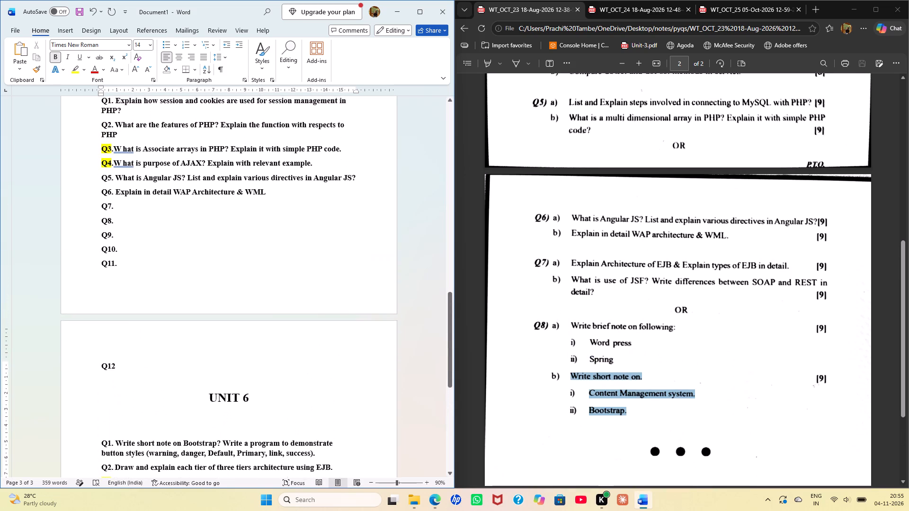
scroll(223, 268, "up", 1)
left_click_drag(99, 238, 109, 240)
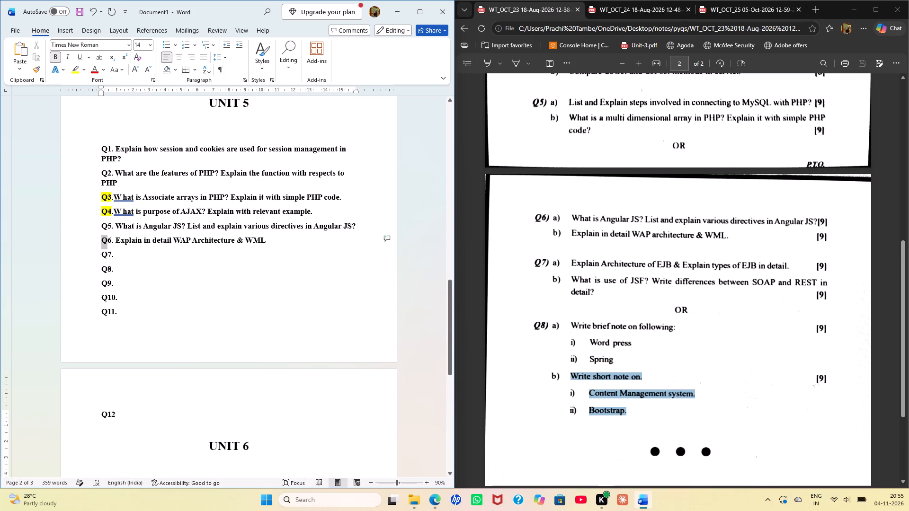
left_click_drag(109, 240, 113, 241)
left_click(153, 221)
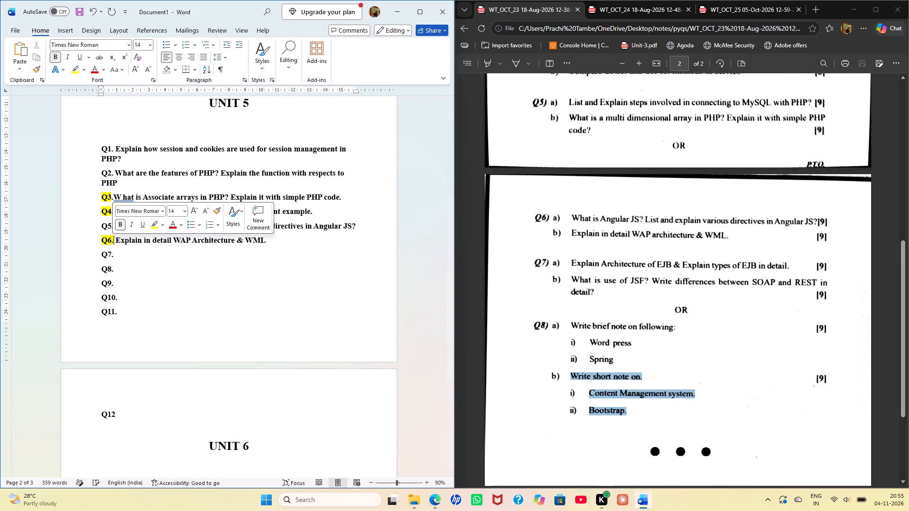
left_click_drag(99, 226, 112, 227)
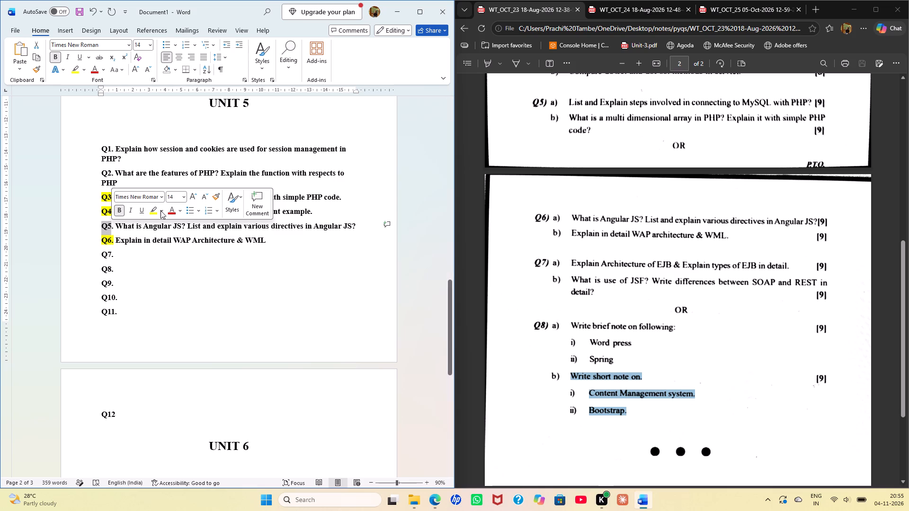
left_click(156, 208)
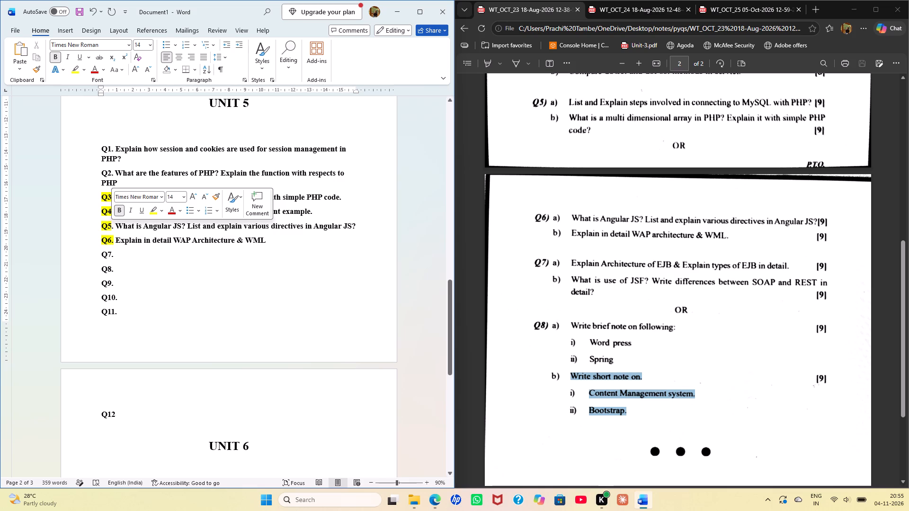
left_click(221, 282)
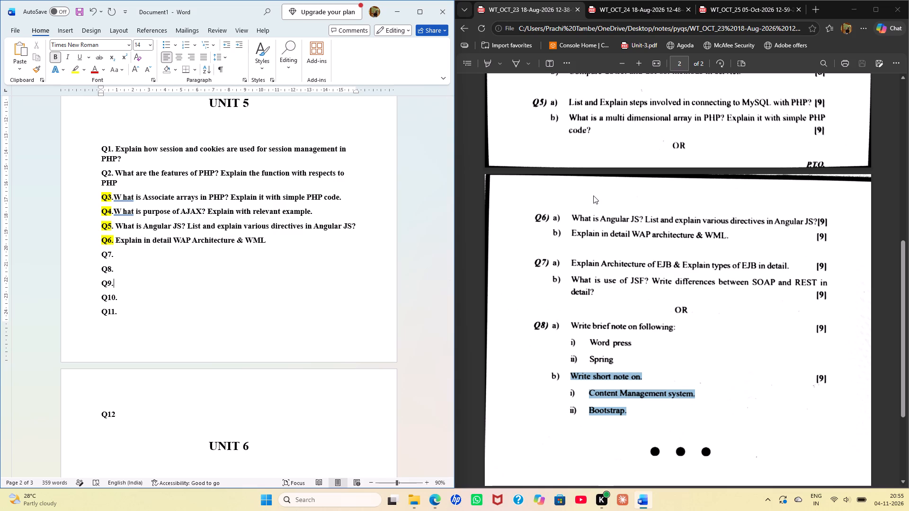
Copy the WT_OCT_23 paper's Q5 a) question on connecting to MySQL with PHP into Q7 under UNIT 5, after a space.
scroll(593, 195, "up", 2)
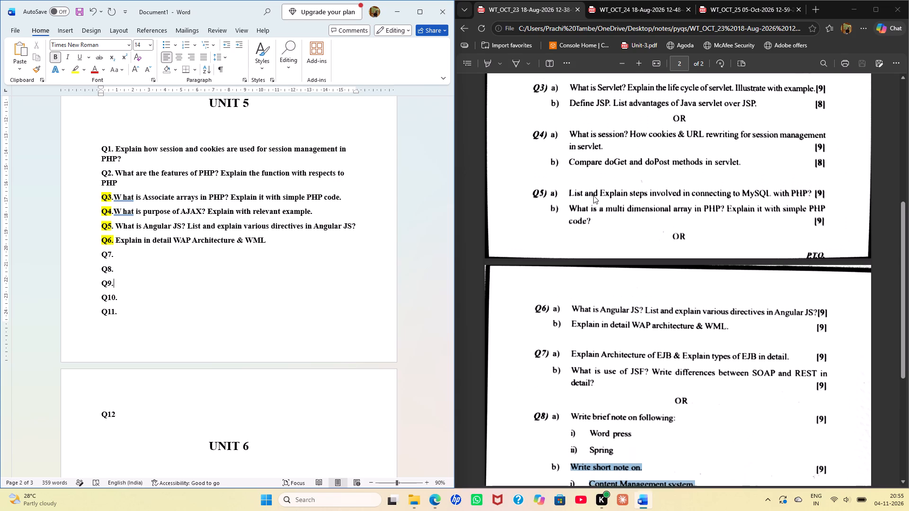
scroll(593, 195, "up", 2)
left_click(594, 319)
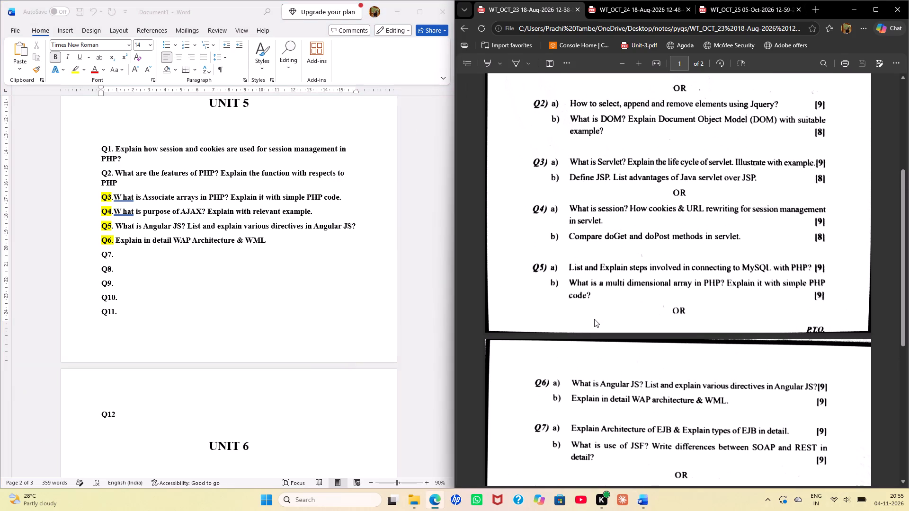
scroll(320, 255, "up", 1)
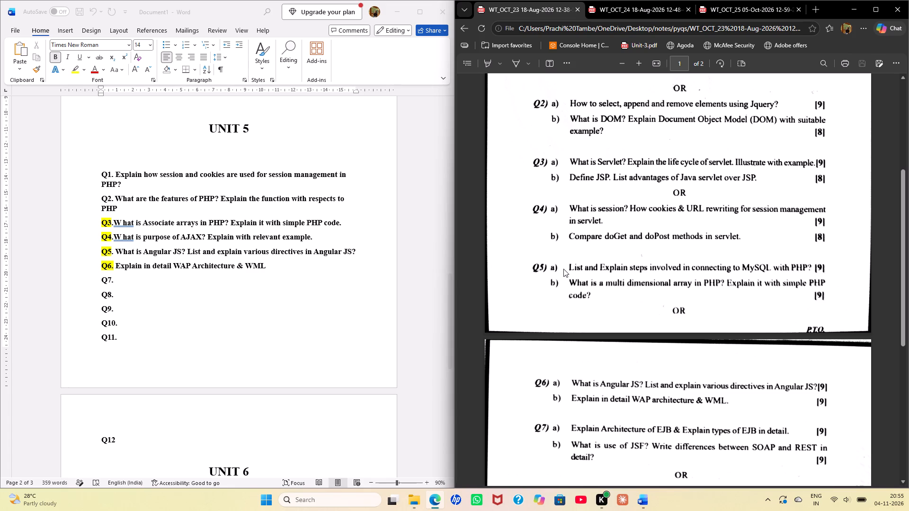
left_click_drag(563, 269, 810, 269)
left_click_drag(810, 269, 772, 266)
left_click_drag(772, 266, 565, 263)
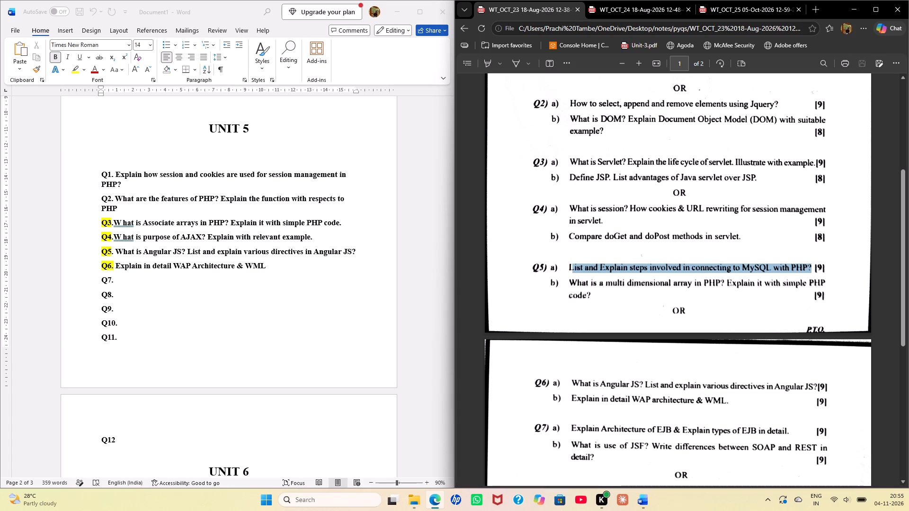
key("ctrl+c")
left_click(120, 279)
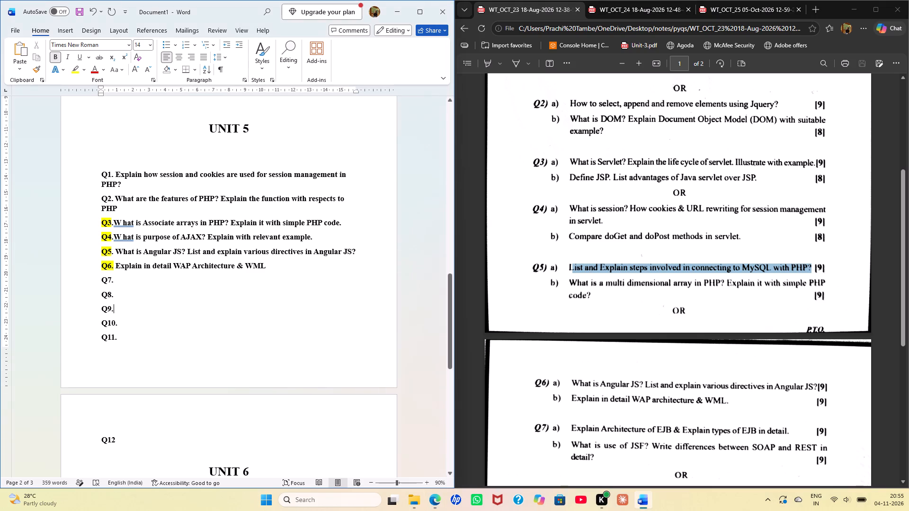
left_click(118, 279)
key("space")
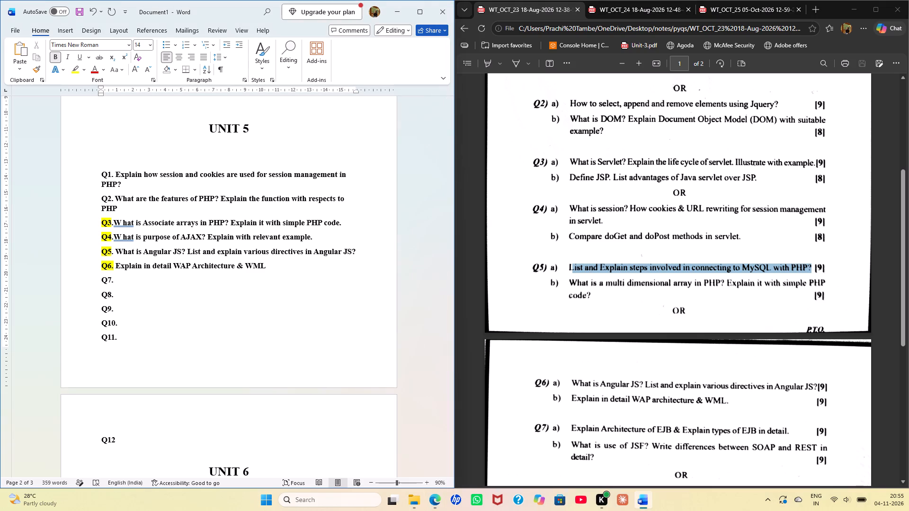
key("l")
key("ctrl+v")
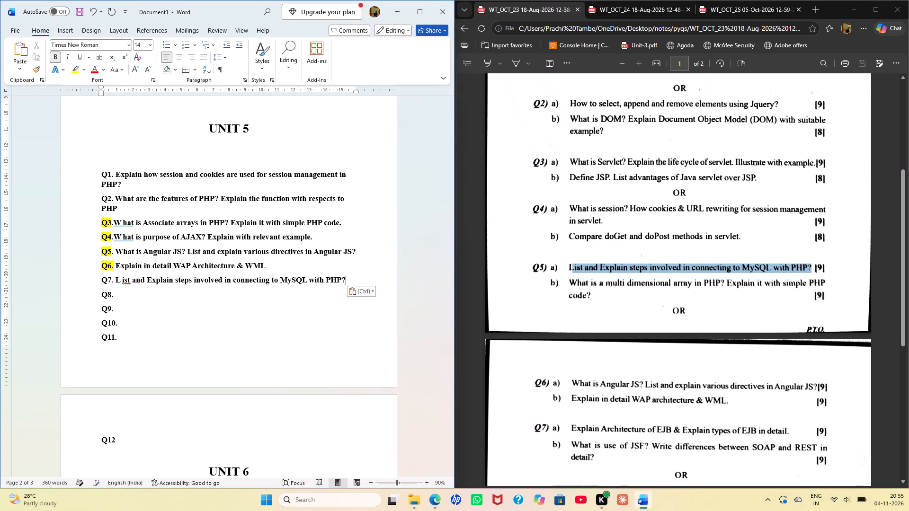
Remove the stray space inside "L ist" in the Q7 question under UNIT 5 so it reads "List".
left_click(120, 279)
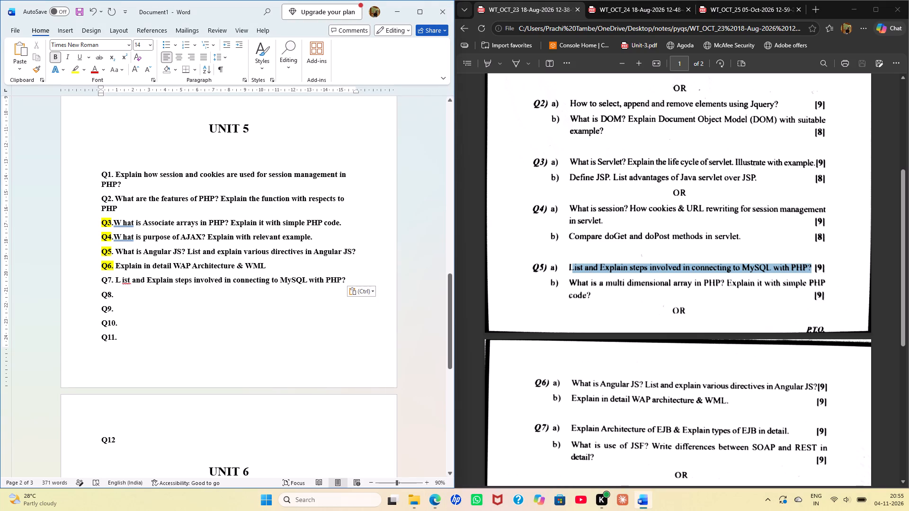
key("Right")
key("BackSpace")
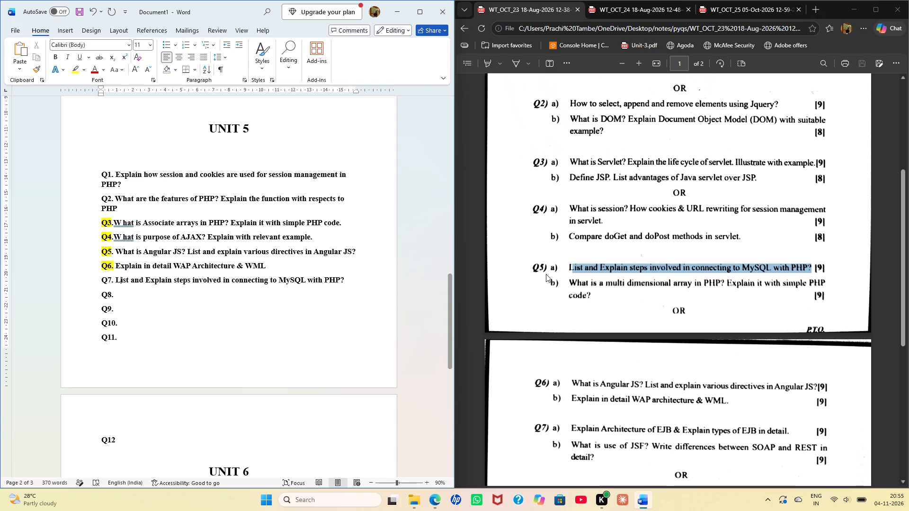
Copy the paper's Q5 b) question on multi dimensional arrays in PHP into Q8 under UNIT 5.
left_click_drag(567, 280, 596, 289)
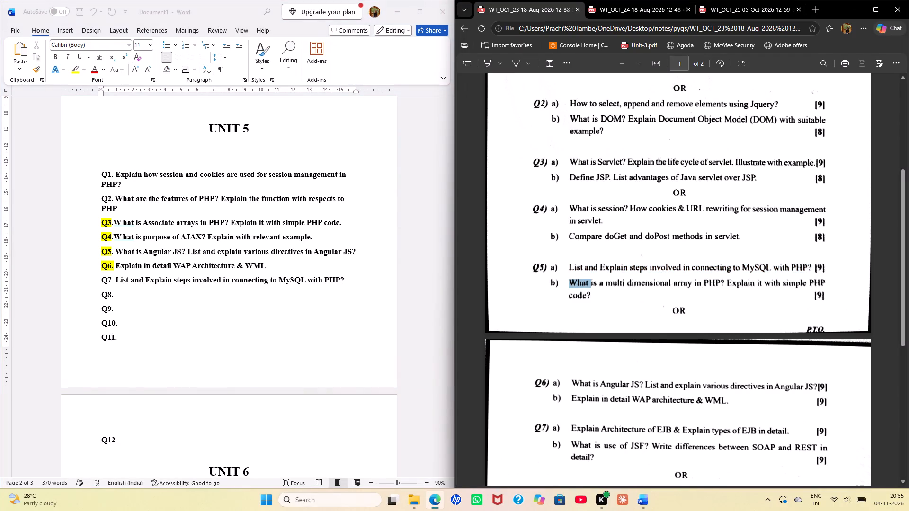
left_click_drag(596, 289, 596, 300)
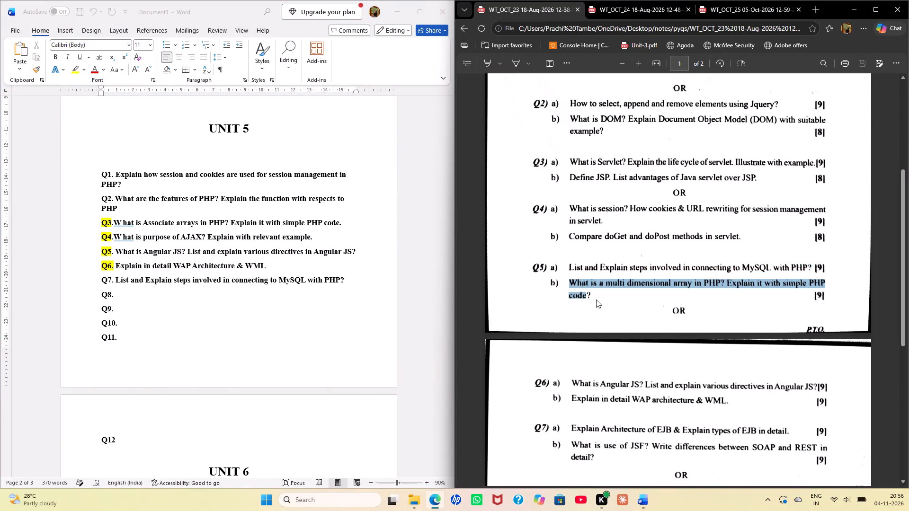
key("ctrl+c")
left_click(119, 294)
left_click(119, 296)
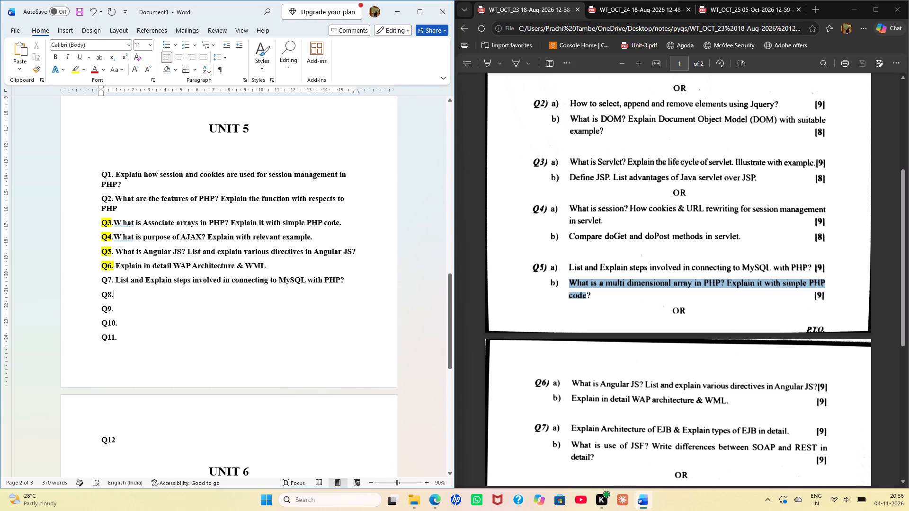
key("ctrl+v")
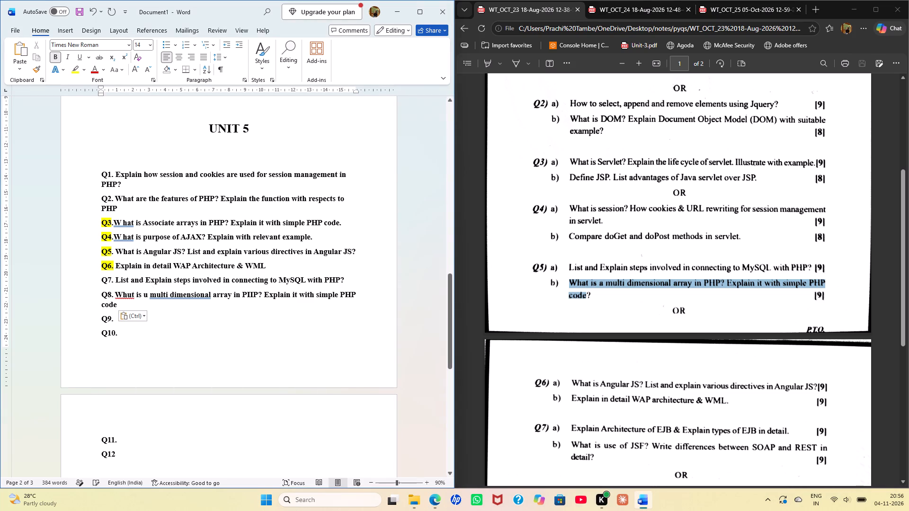
In the Q8 question under UNIT 5, correct "Whut" to "What" and join "multi dimensional" into "multidimensional".
left_click(130, 295)
key("BackSpace")
key("a")
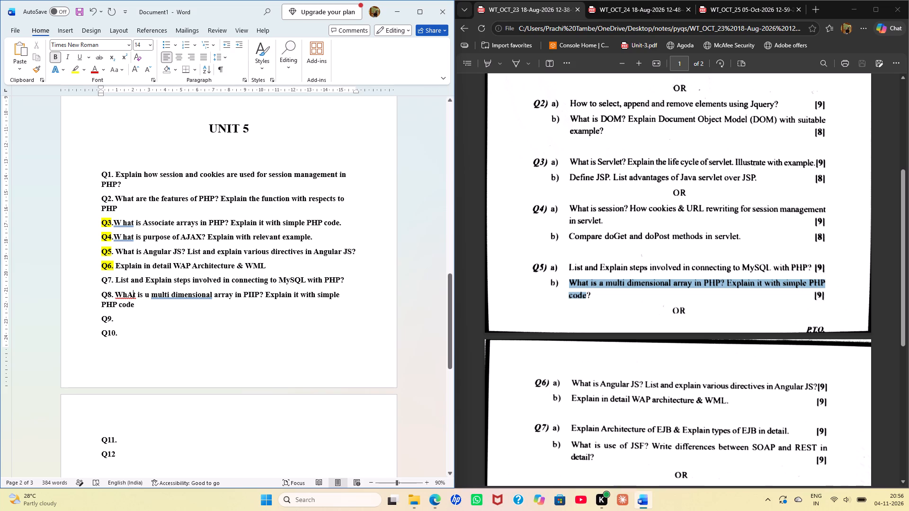
left_click(171, 295)
key("space")
key("BackSpace")
key("BackSpace")
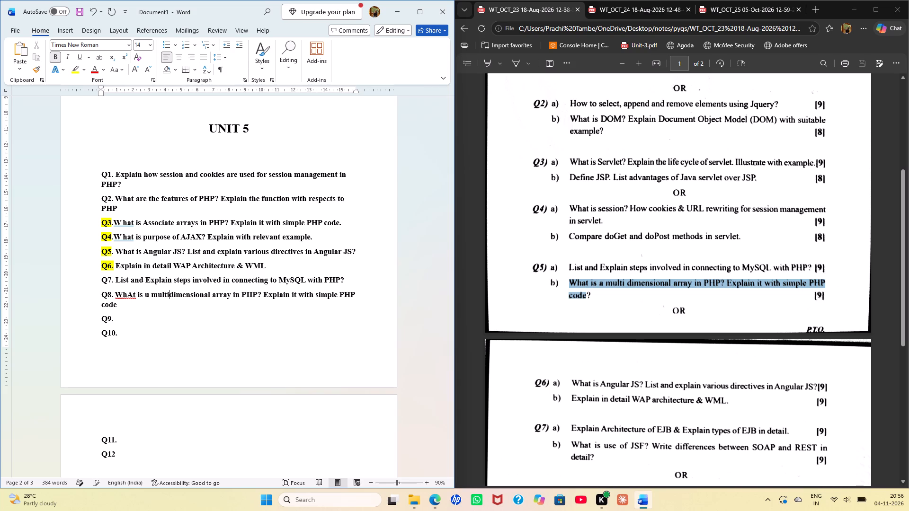
left_click(134, 295)
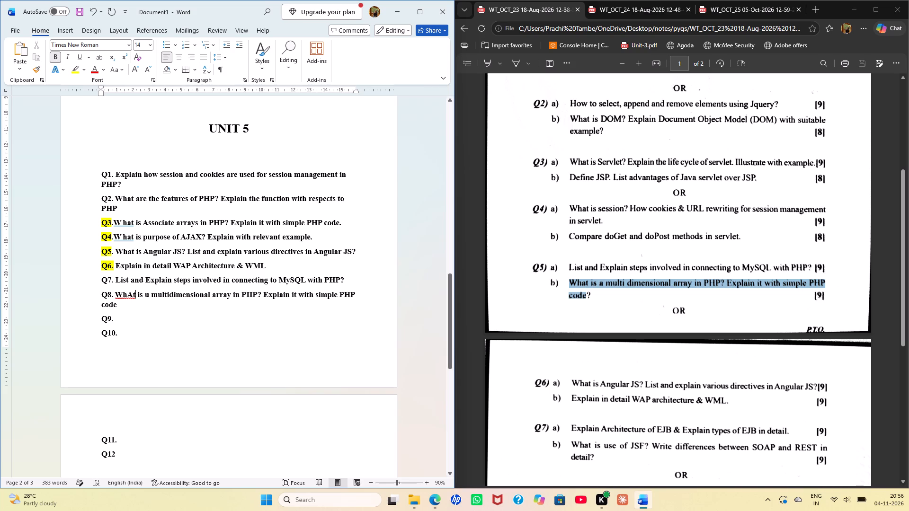
key("BackSpace")
key("BackSpace")
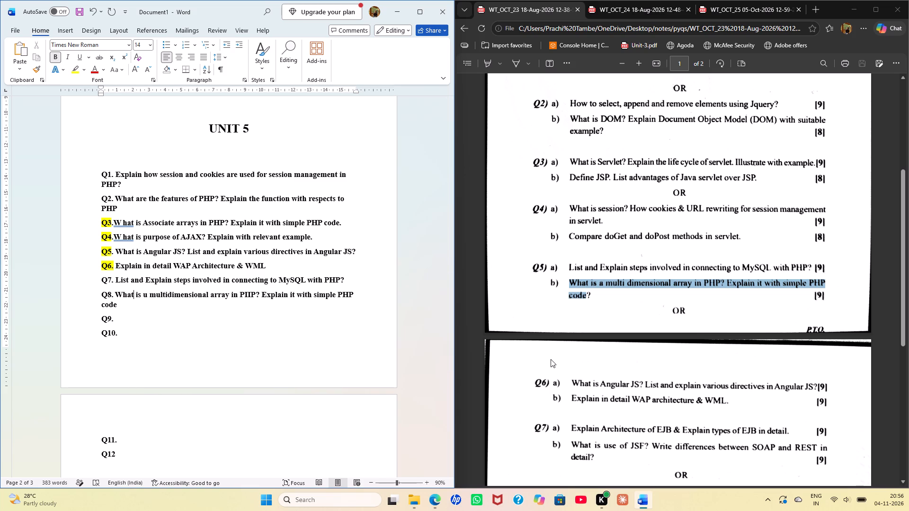
Highlight the "Q6." label of the doGet and doPost comparison question, in the unit before UNIT 5, in yellow.
scroll(551, 359, "up", 3)
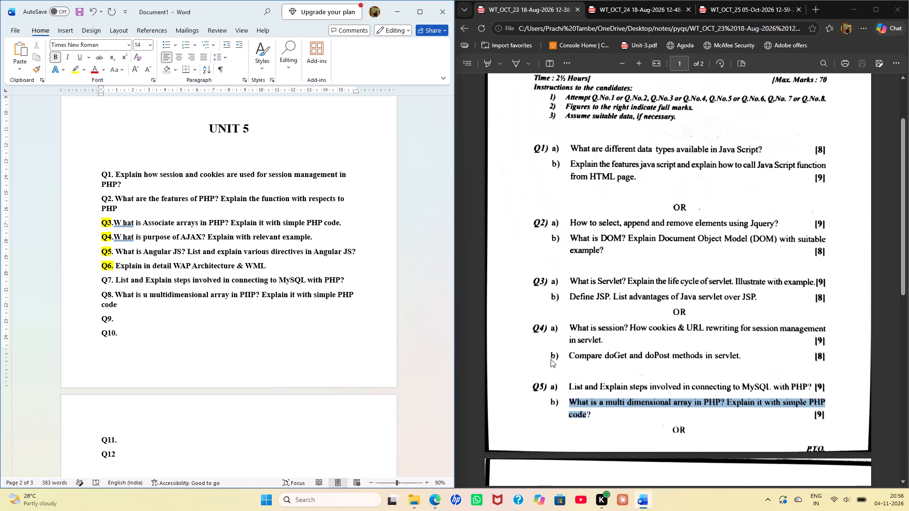
scroll(170, 298, "up", 3)
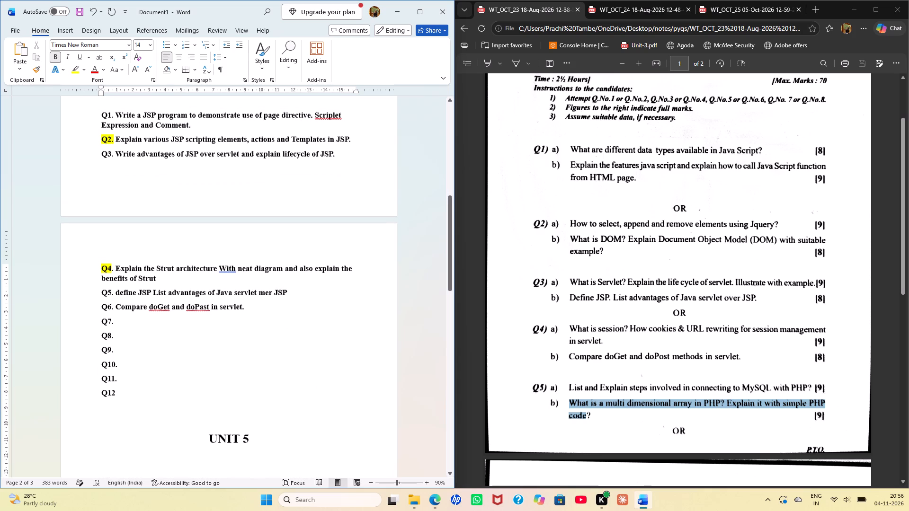
scroll(170, 298, "up", 1)
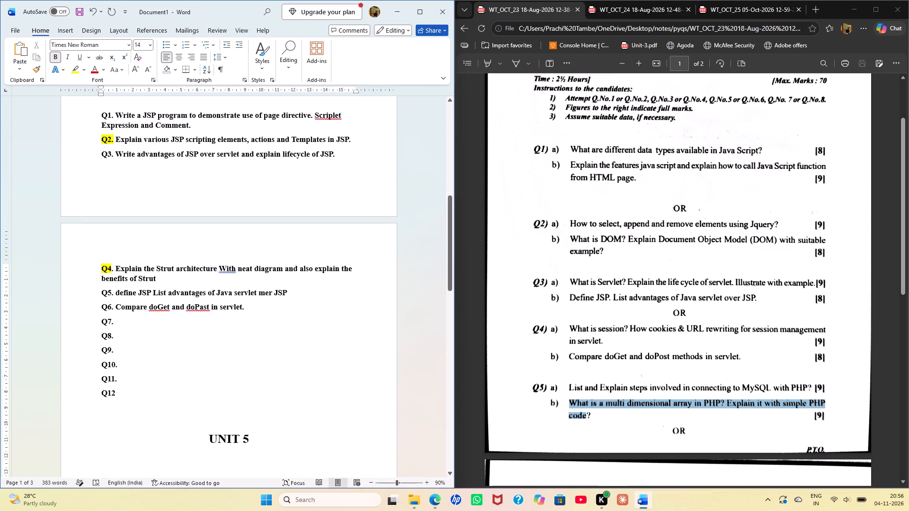
left_click_drag(99, 305, 114, 307)
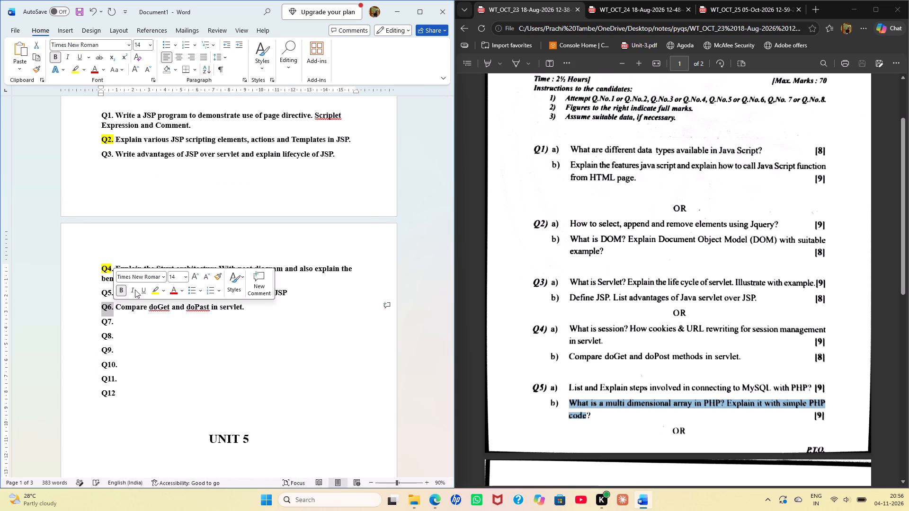
left_click(154, 290)
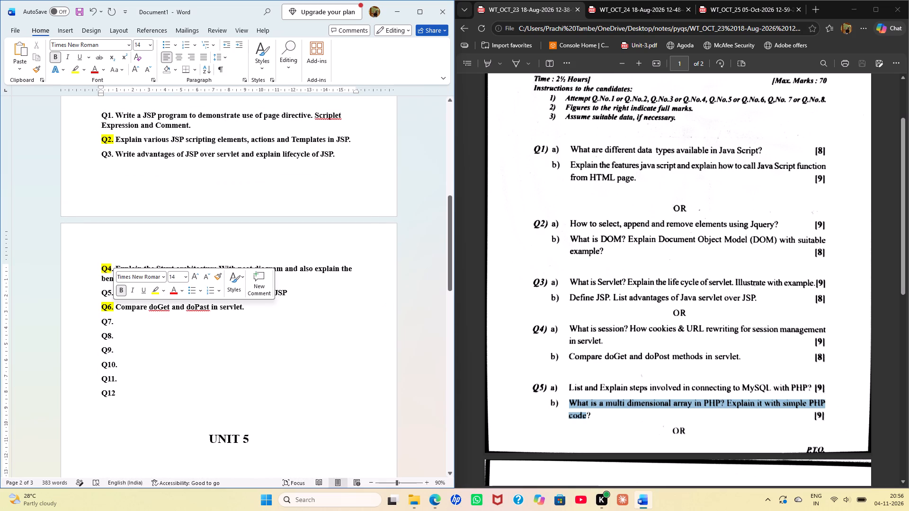
Copy the paper's Q4 a) question on session, cookies and URL rewriting in servlet into Q7 under UNIT 4.
left_click(160, 333)
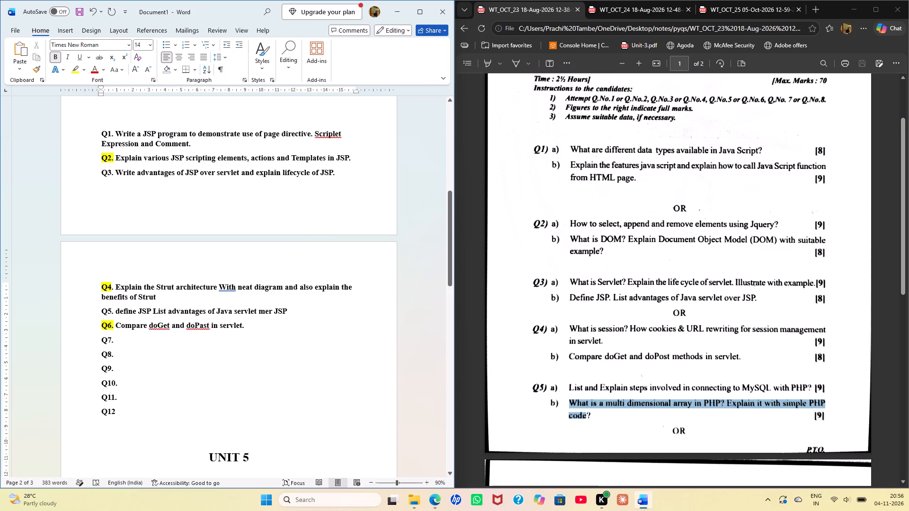
scroll(119, 176, "up", 1)
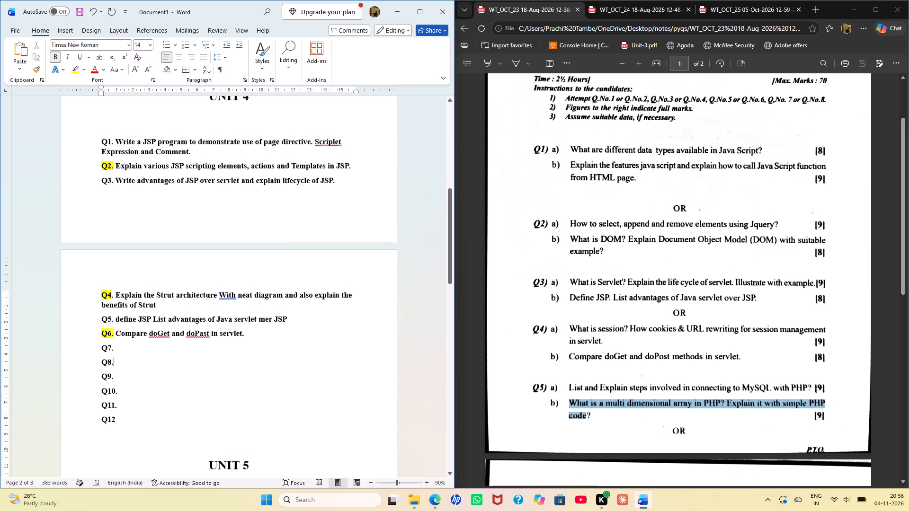
scroll(119, 176, "up", 1)
scroll(119, 176, "right", 1)
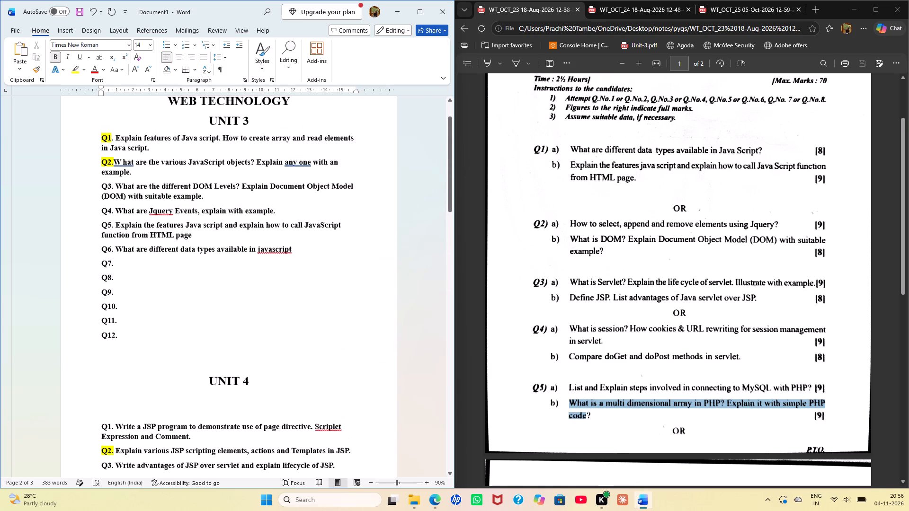
scroll(119, 176, "right", 2)
scroll(119, 176, "down", 1)
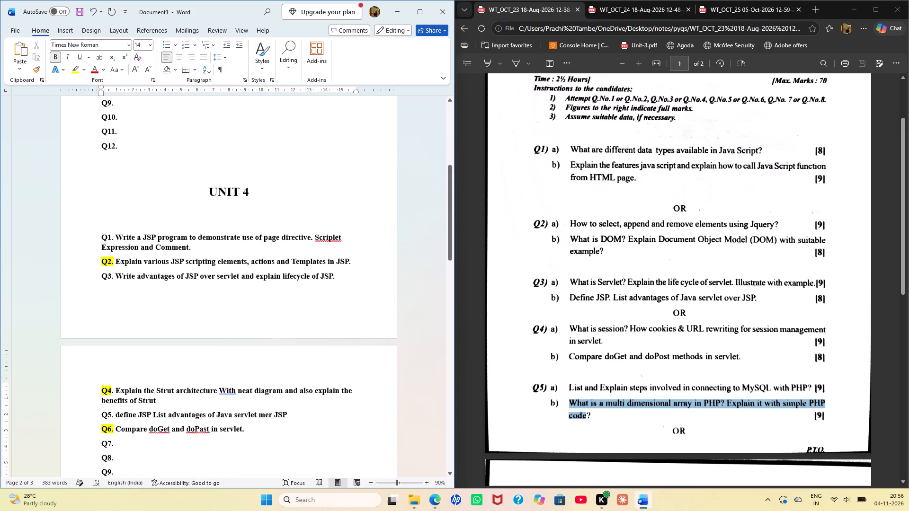
scroll(119, 176, "down", 1)
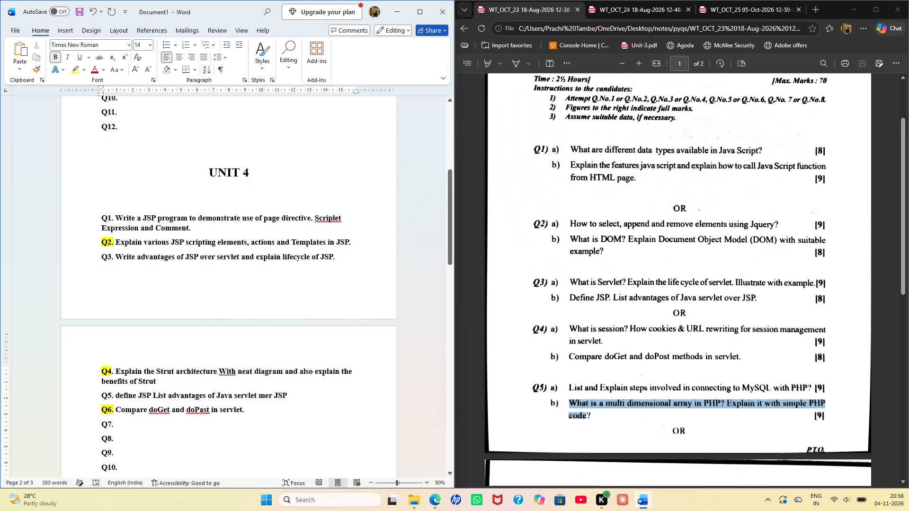
scroll(164, 377, "down", 1)
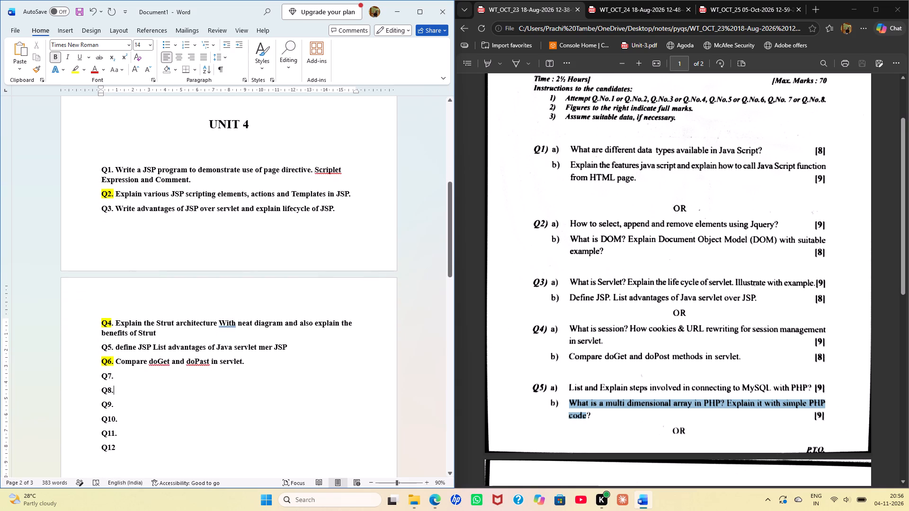
left_click_drag(604, 335, 573, 328)
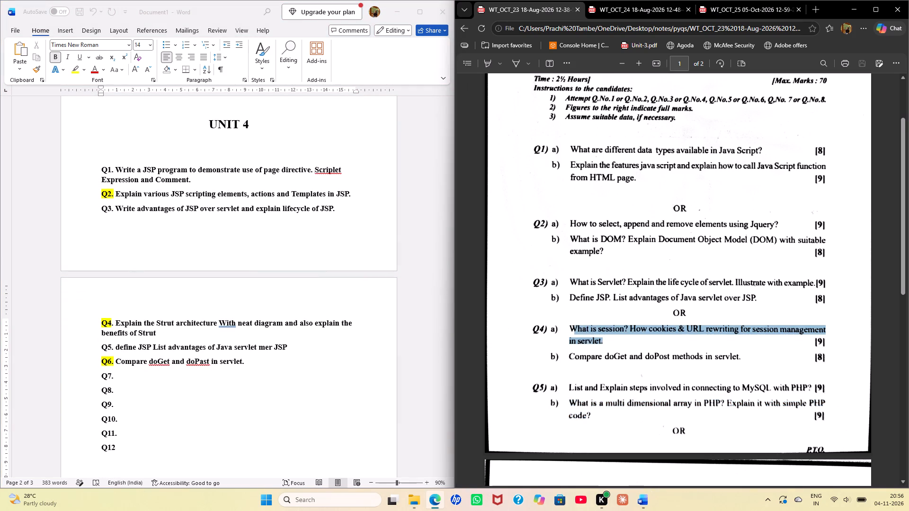
left_click_drag(573, 328, 563, 327)
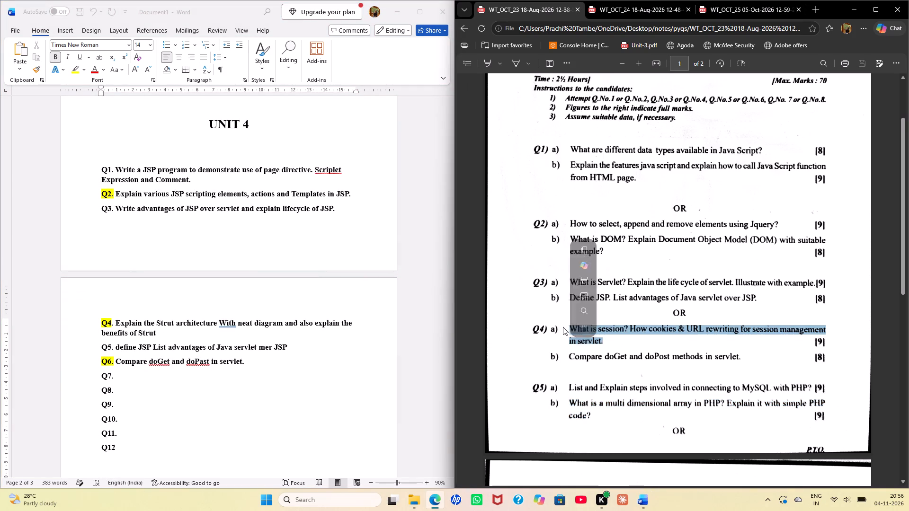
key("ctrl+c")
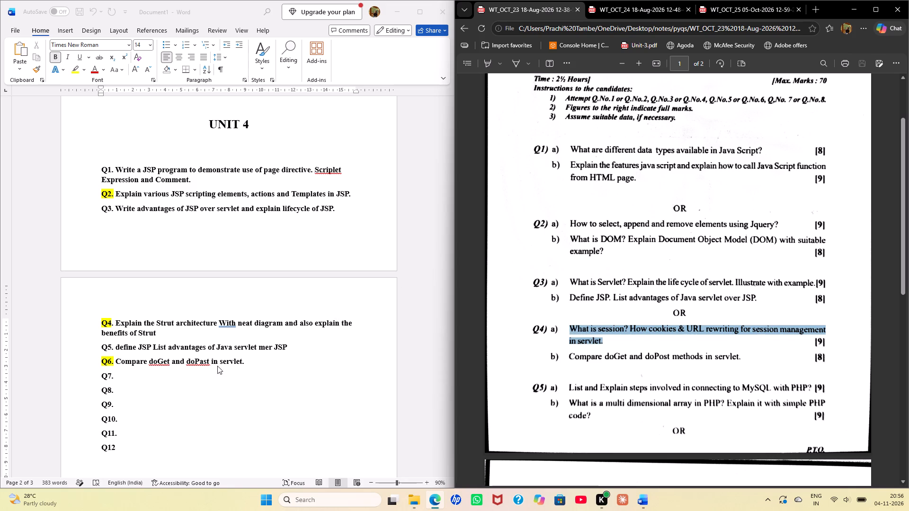
left_click(131, 382)
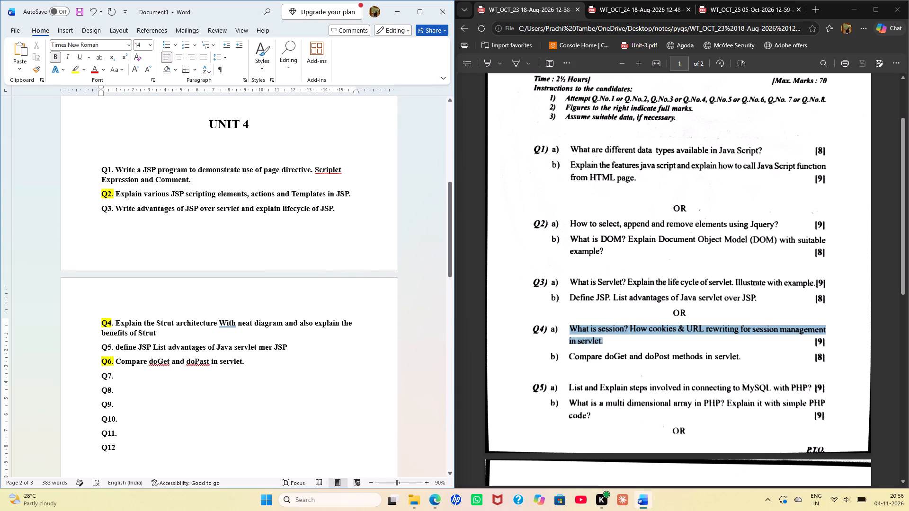
left_click(118, 377)
key("space")
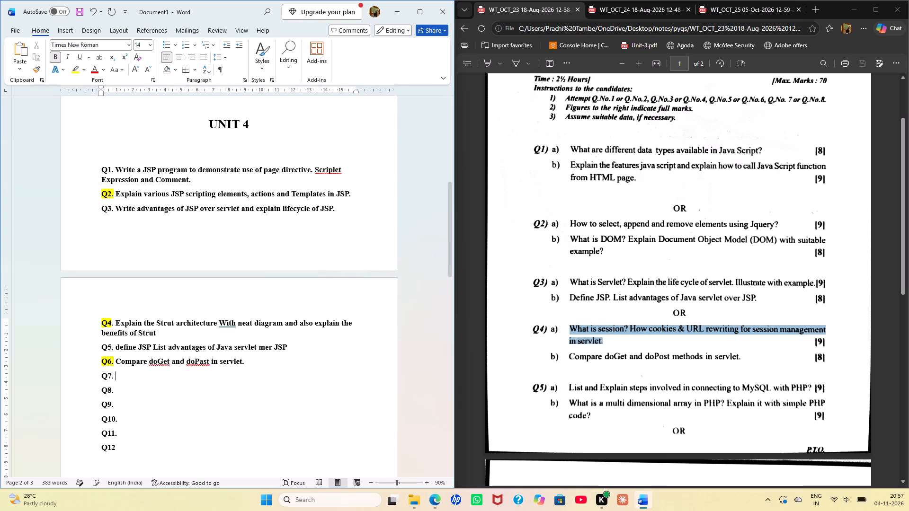
key("ctrl+v")
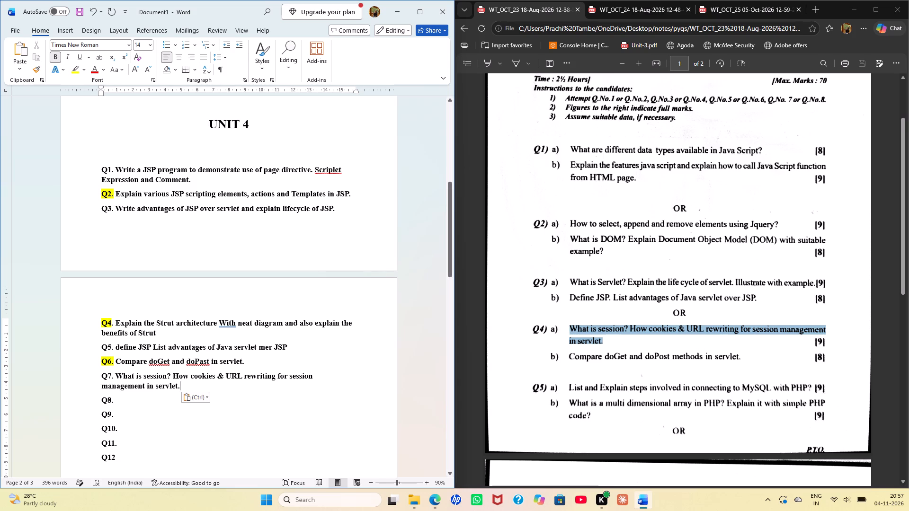
Highlight the "Q5" label of the JSP advantages question under UNIT 4 in yellow.
left_click_drag(99, 346, 112, 347)
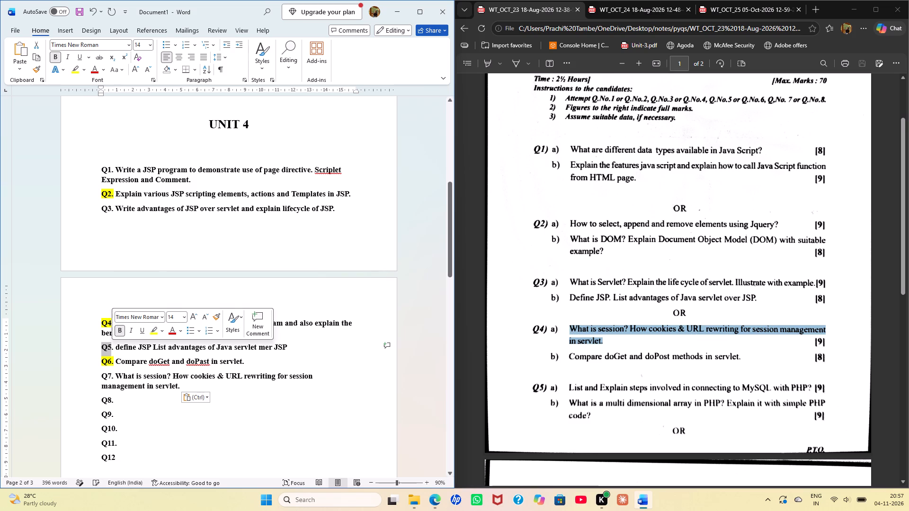
left_click(156, 328)
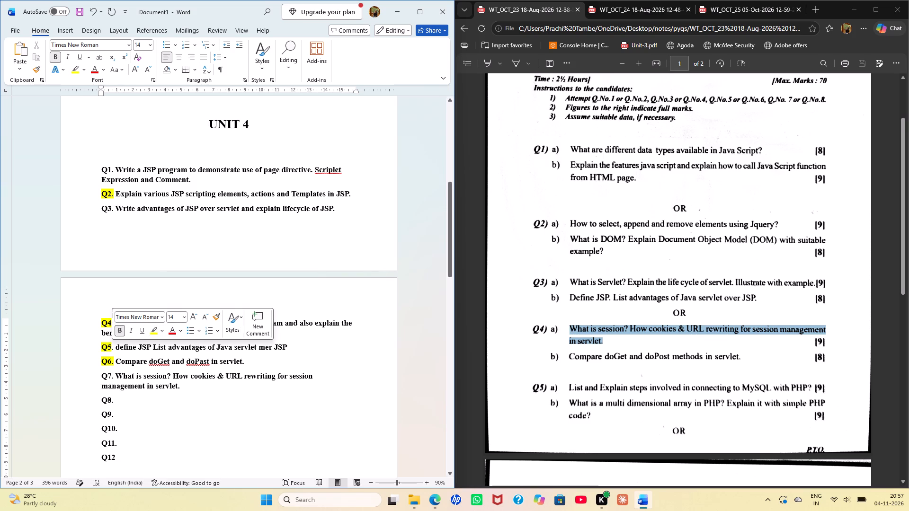
In the Q5 question under UNIT 4, correct "mer" to "over".
left_click(269, 351)
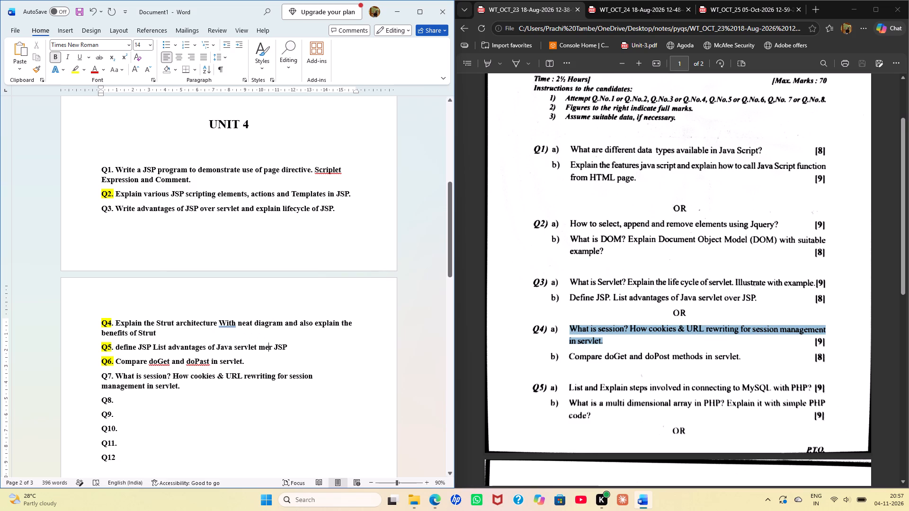
key("Left")
key("BackSpace")
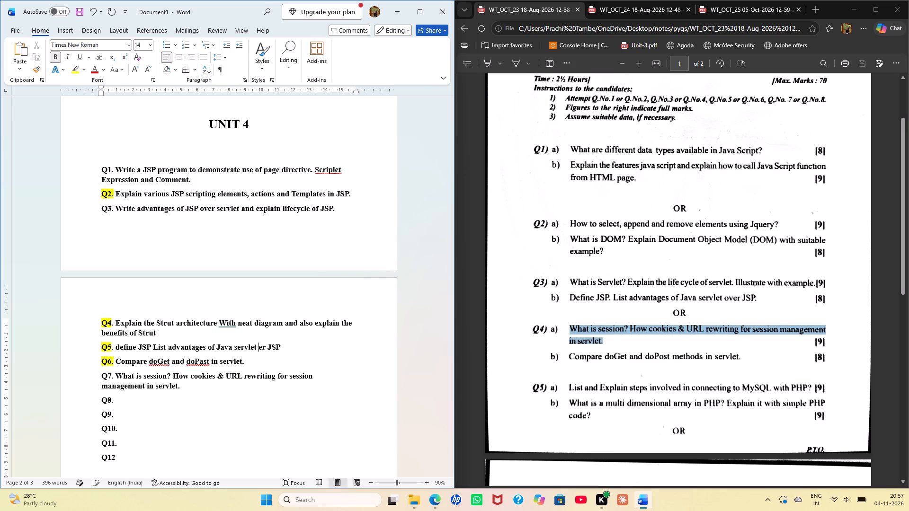
type("ov")
Copy the paper's Q3 a) question on the servlet and its life cycle into Q8 under UNIT 4.
left_click(624, 309)
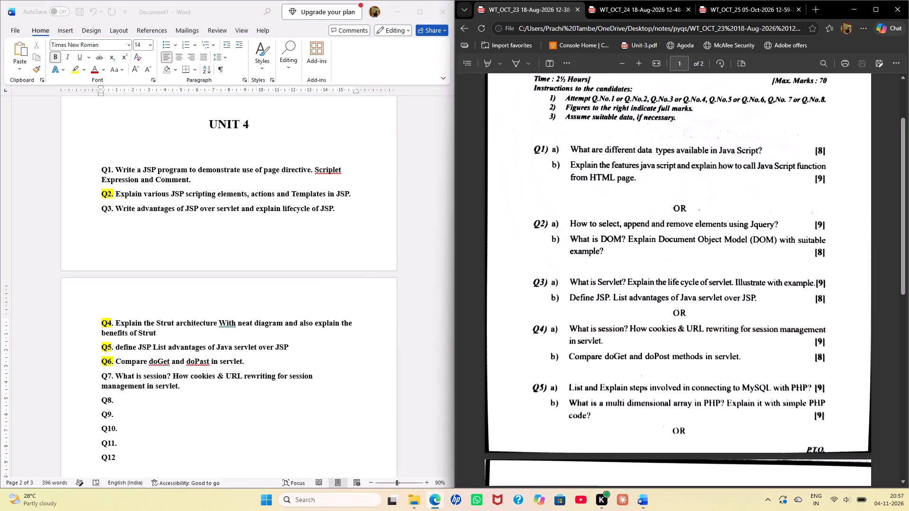
left_click_drag(572, 281, 692, 275)
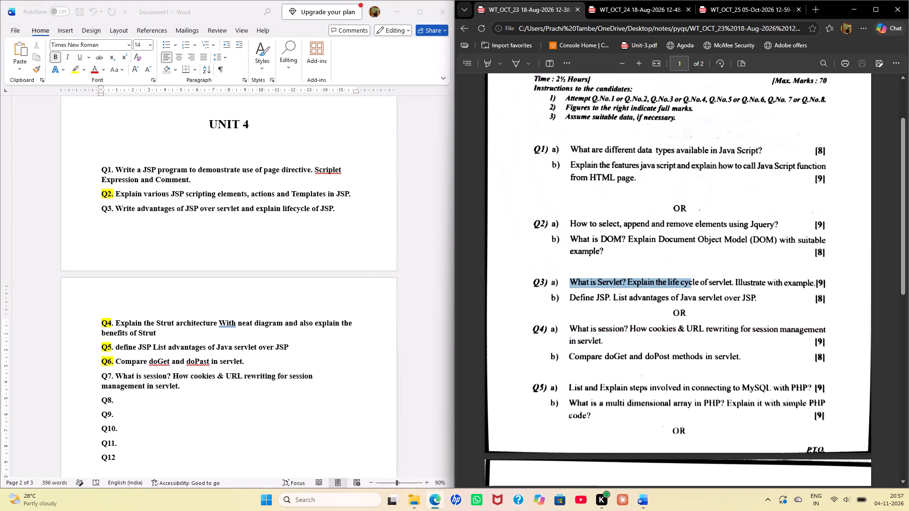
left_click_drag(692, 275, 821, 284)
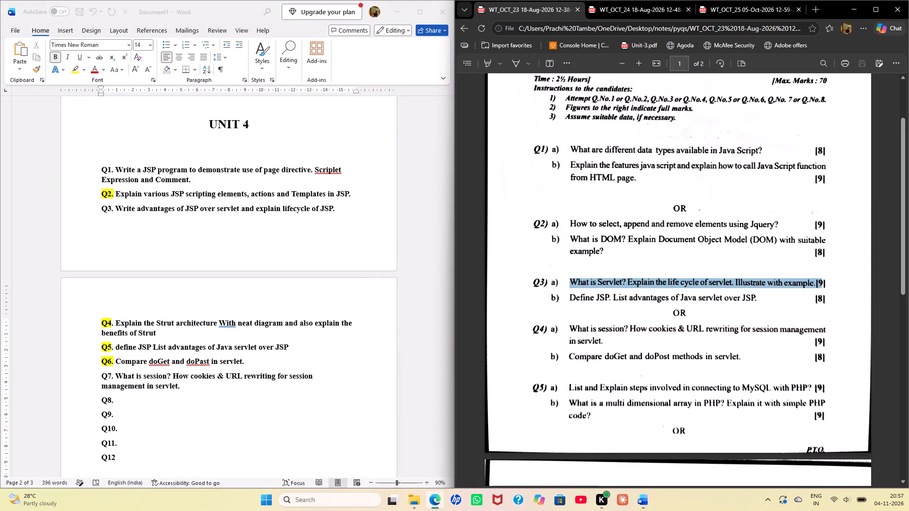
left_click_drag(821, 284, 814, 282)
key("ctrl+c")
left_click(115, 401)
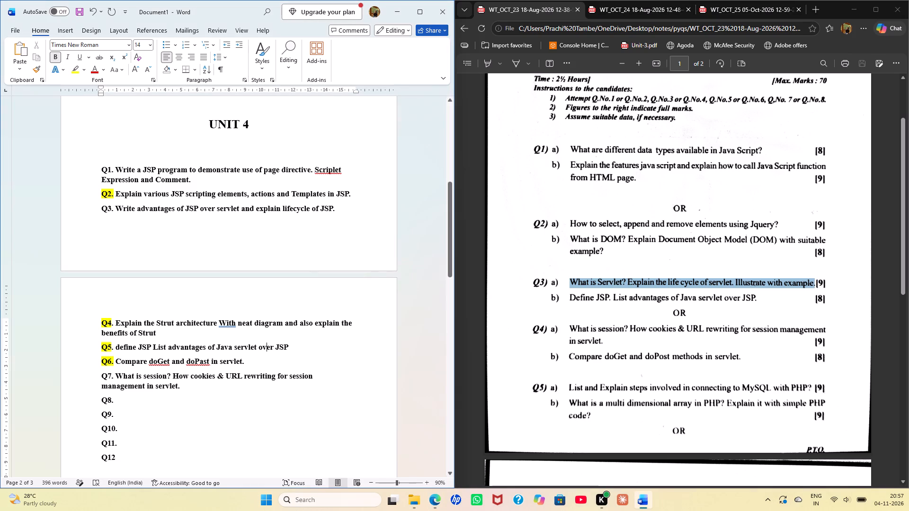
left_click(119, 400)
key("space")
key("ctrl+v")
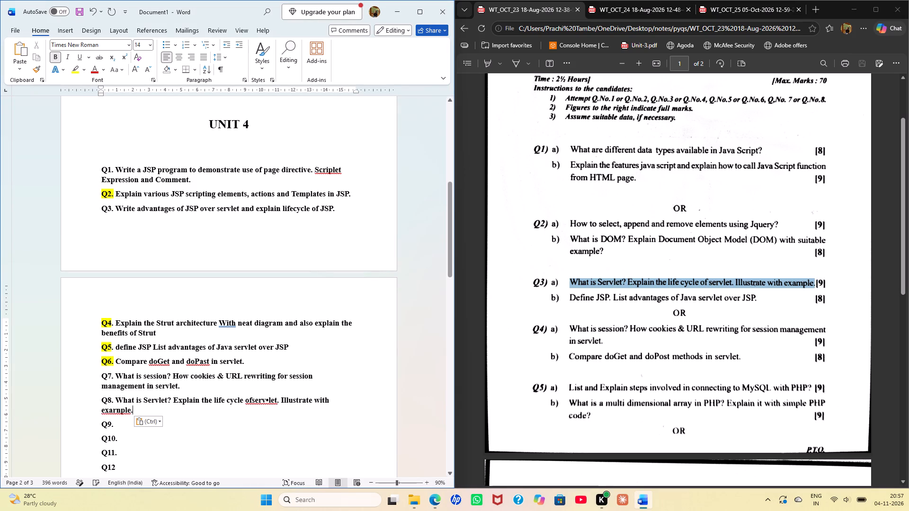
key("space")
Correct the misread words in the Q8 question under UNIT 4 so they read "of servlet" and "example".
left_click(252, 402)
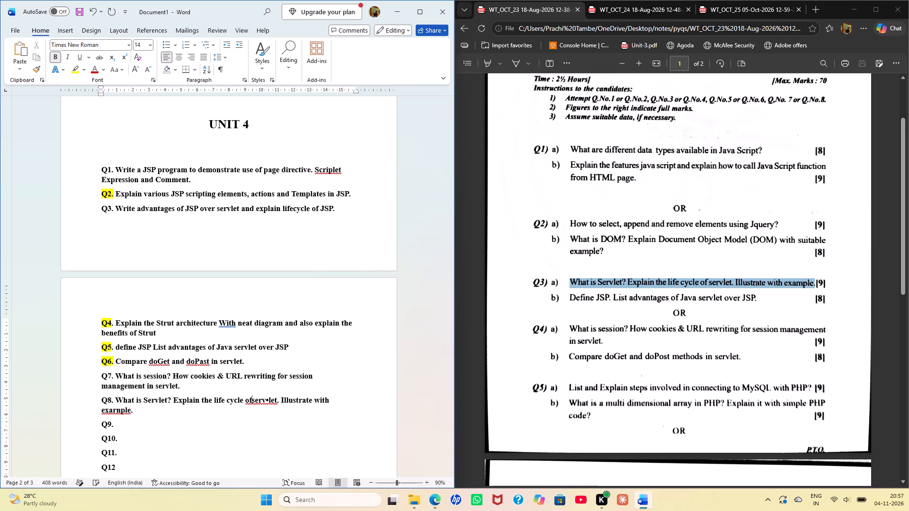
key("space")
left_click(271, 402)
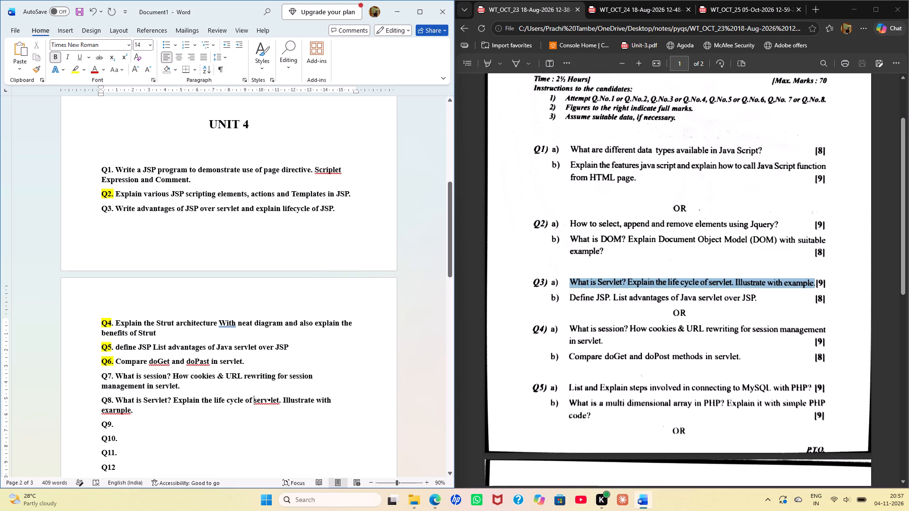
key("BackSpace")
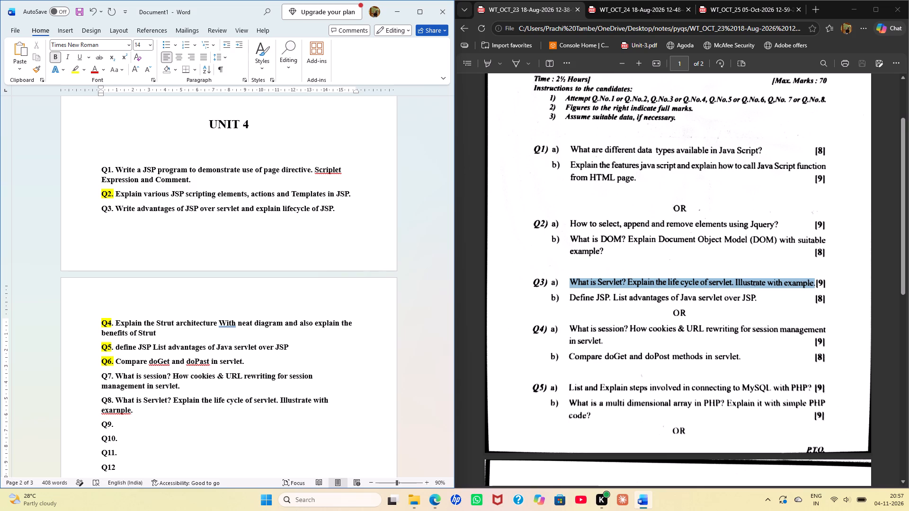
left_click(119, 412)
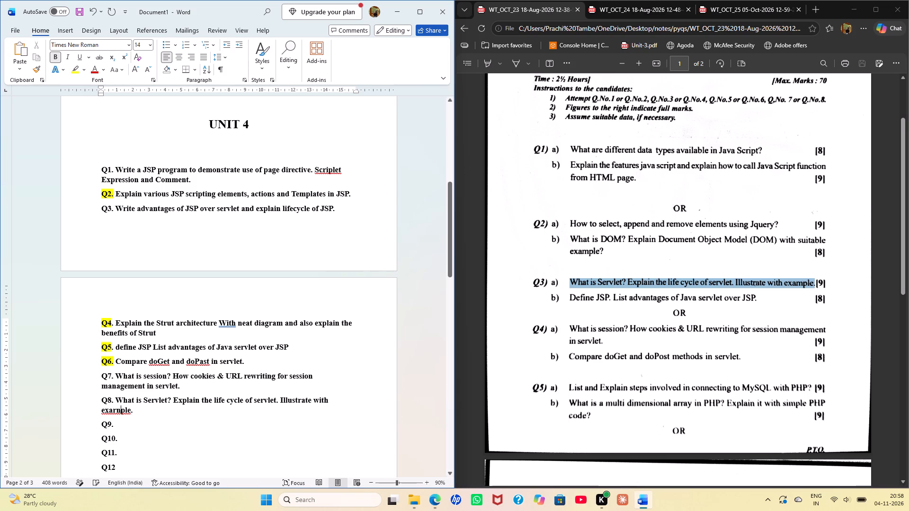
key("BackSpace")
key("BackSpace")
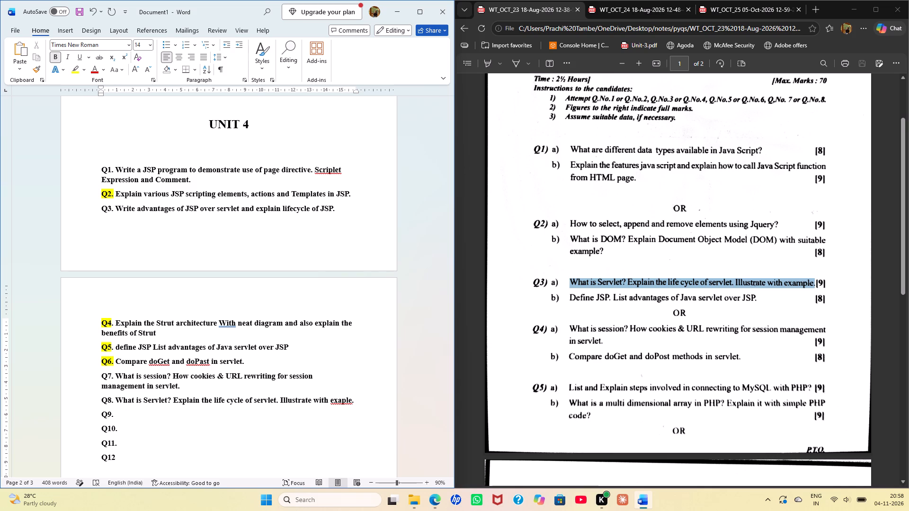
key("m")
Highlight the Q6 and Q5 labels of the data types and JavaScript features questions under UNIT 3 in yellow.
scroll(170, 334, "up", 4)
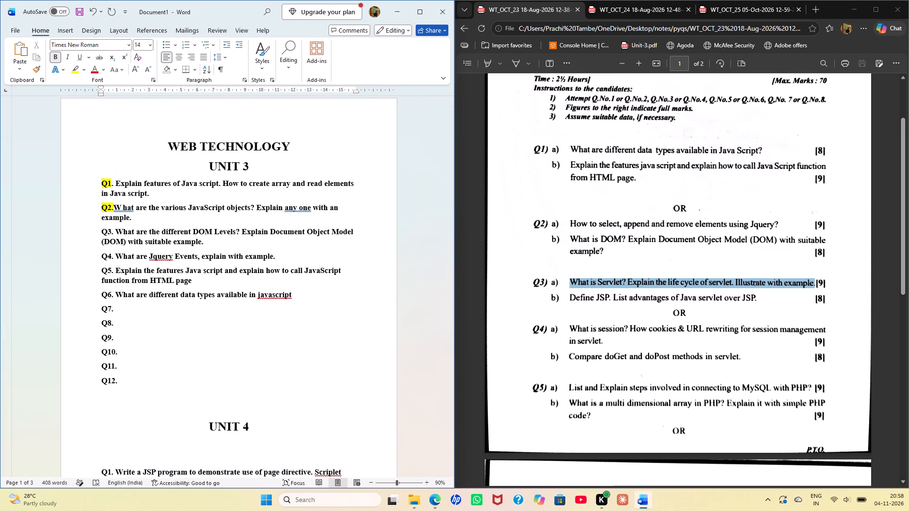
scroll(656, 240, "up", 1)
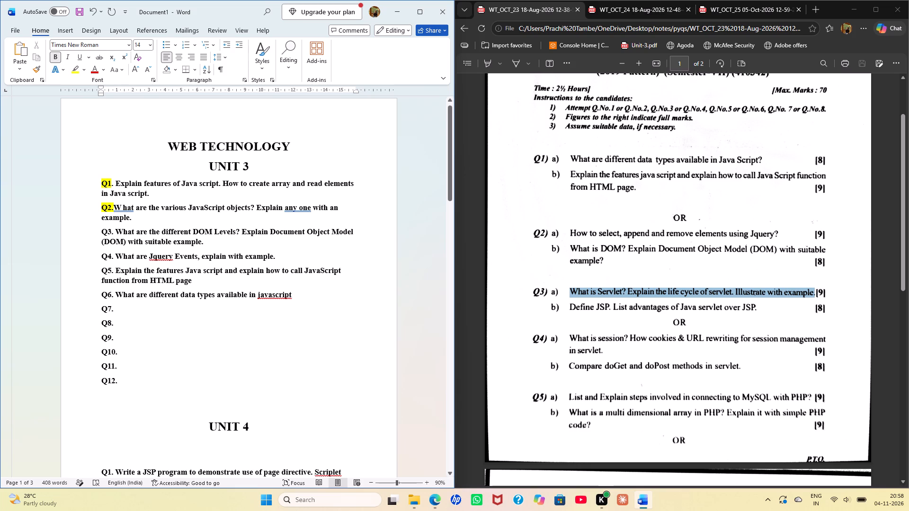
left_click_drag(112, 293, 101, 294)
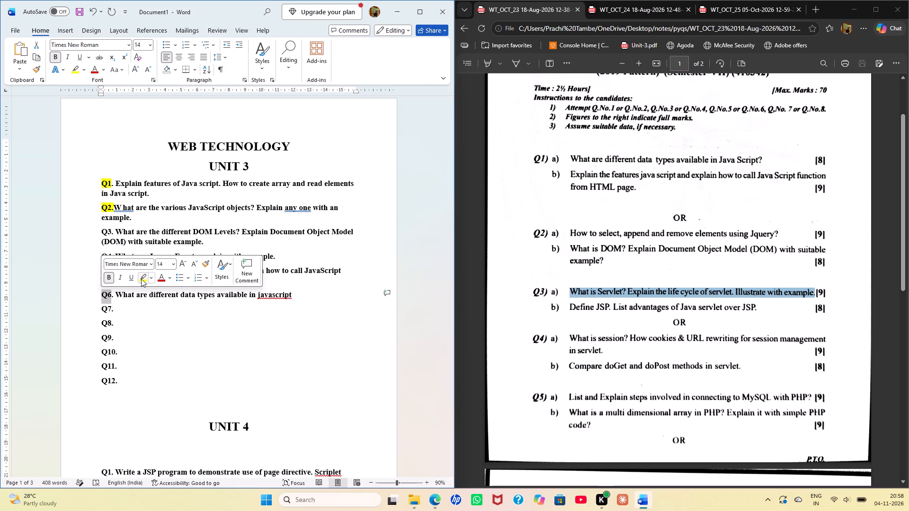
left_click(141, 279)
left_click_drag(147, 329, 190, 291)
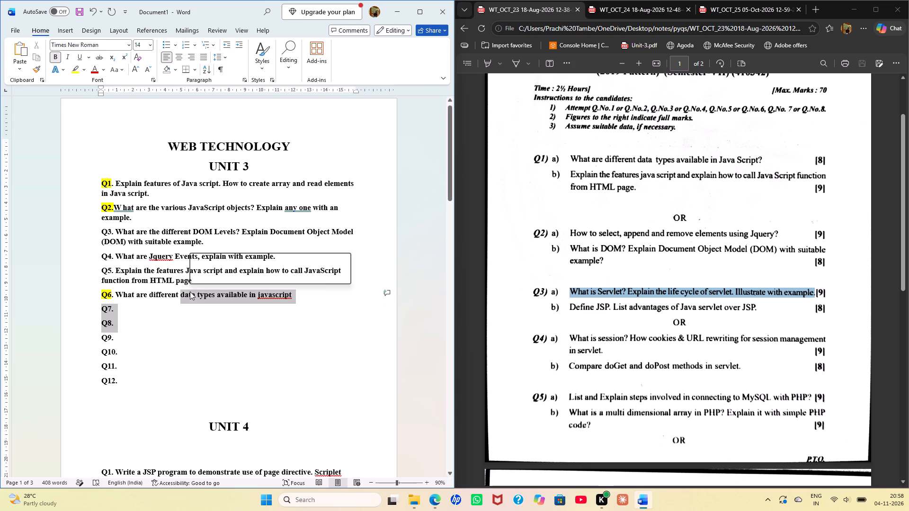
left_click(190, 291)
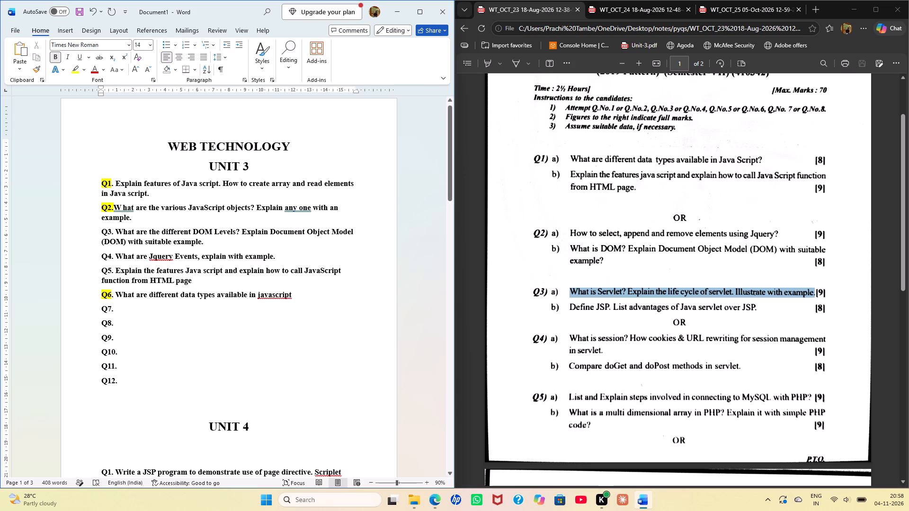
left_click_drag(101, 268, 113, 269)
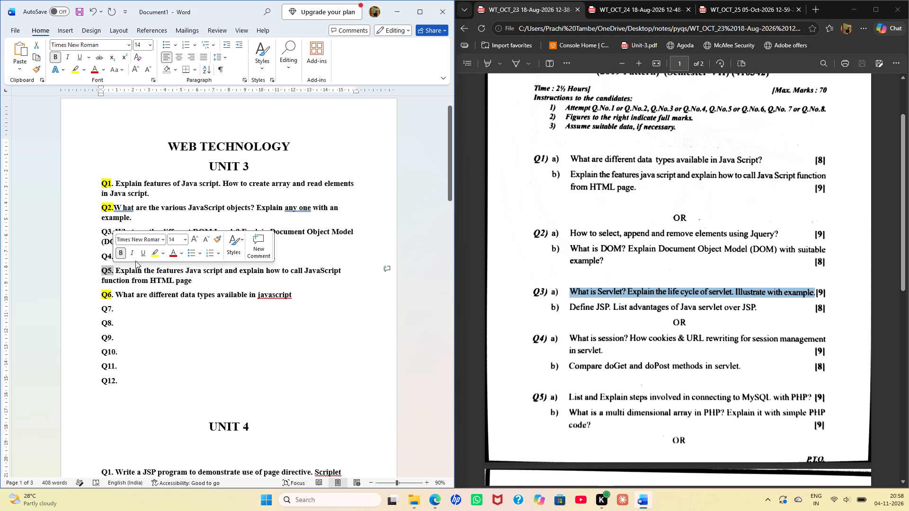
left_click(153, 254)
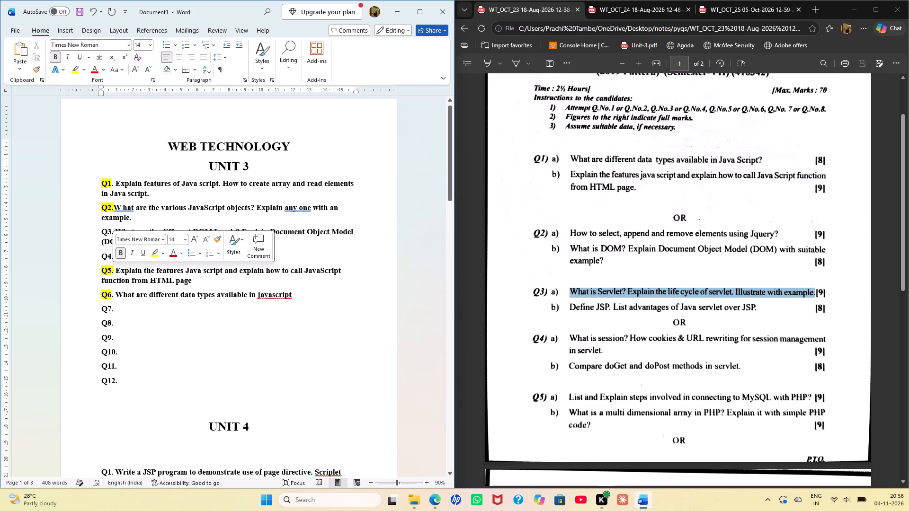
Highlight the Q3 label of the DOM Levels question under UNIT 3 in yellow.
left_click(96, 231)
left_click_drag(96, 231, 106, 231)
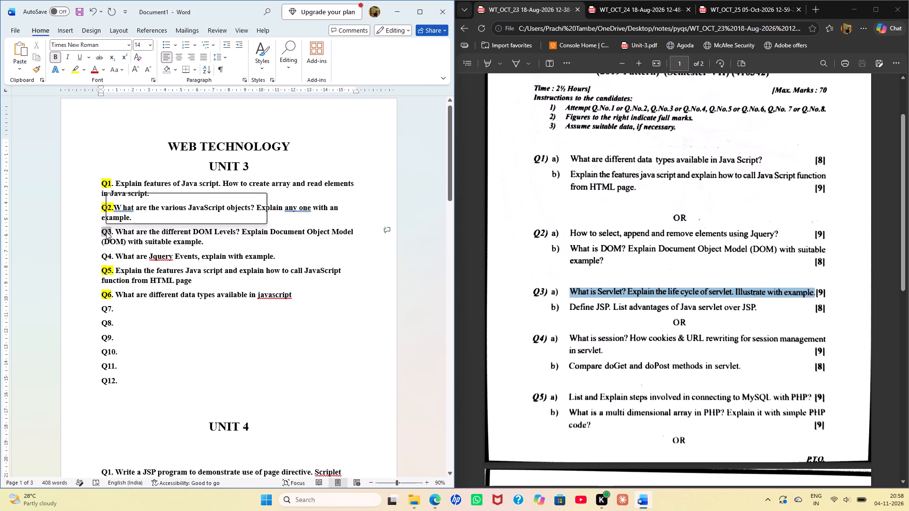
left_click(151, 218)
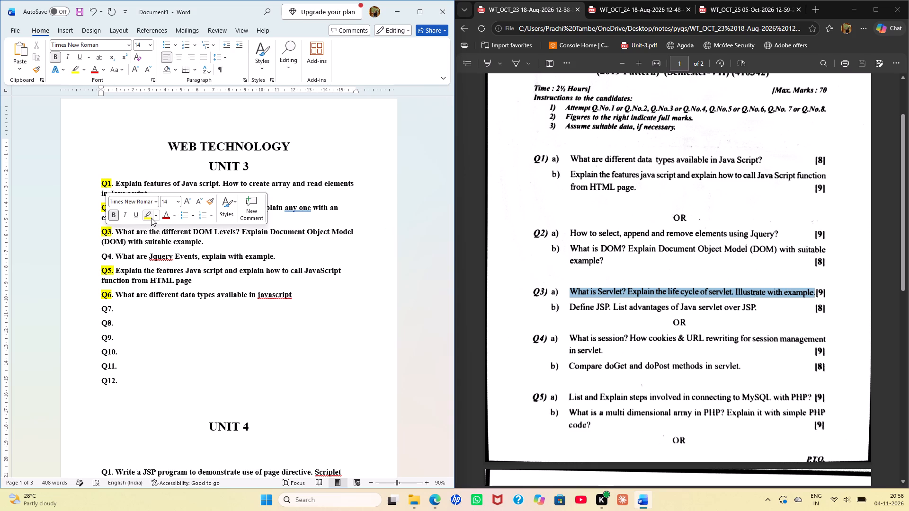
left_click(186, 303)
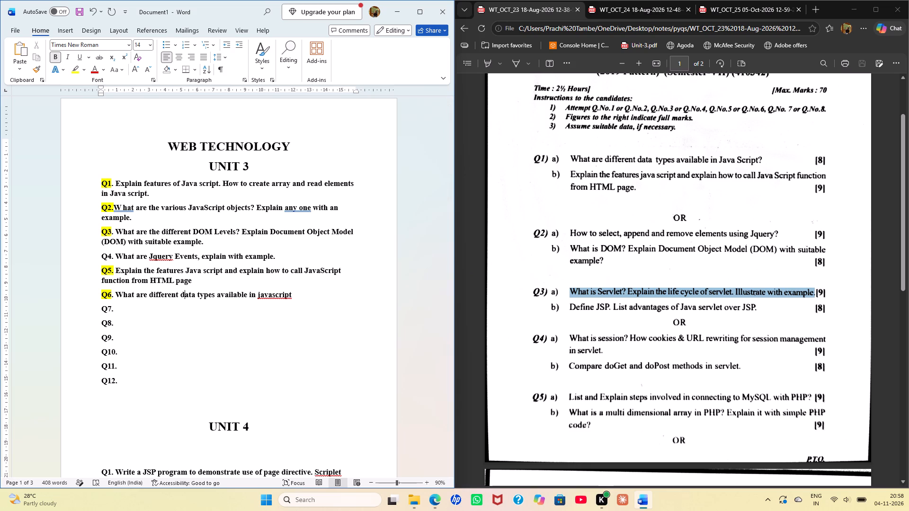
Copy the paper's Q2 a) question on selecting, appending and removing elements using Jquery into Q7 under UNIT 3.
left_click_drag(567, 232, 779, 229)
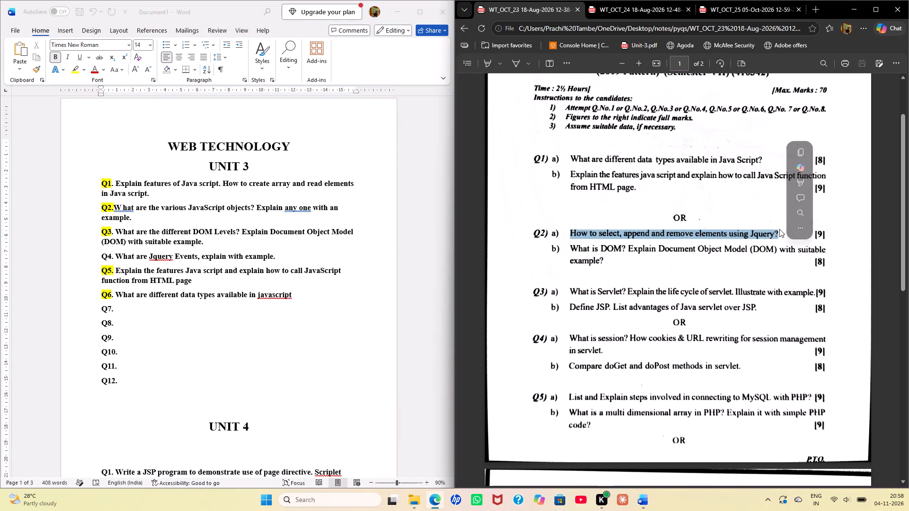
key("ctrl+c")
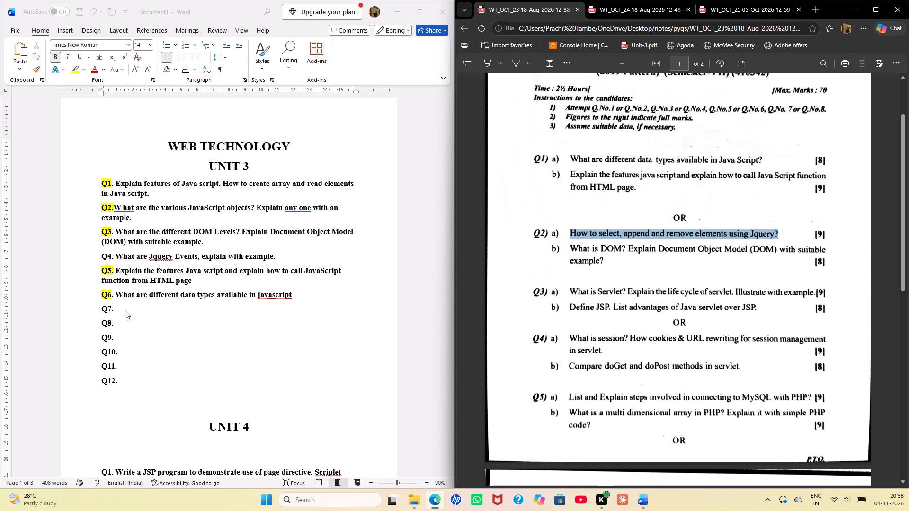
left_click(125, 310)
left_click(119, 309)
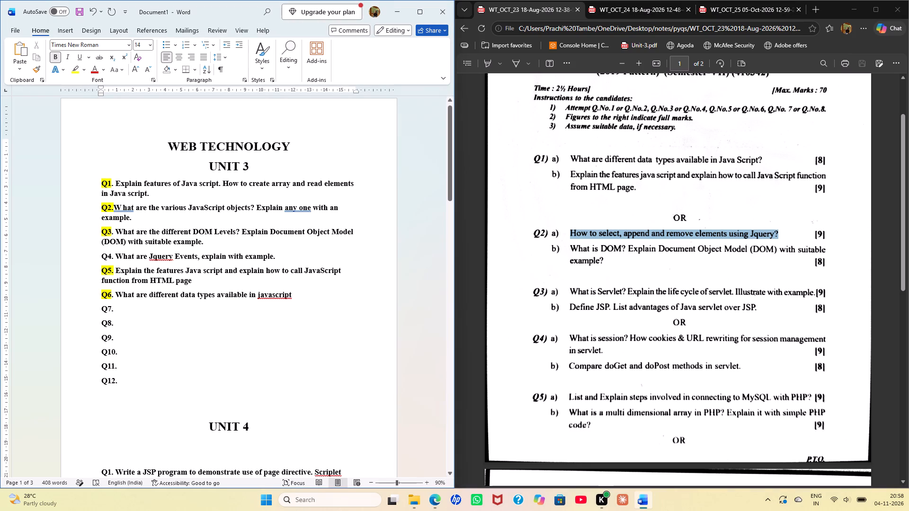
key("ctrl+v")
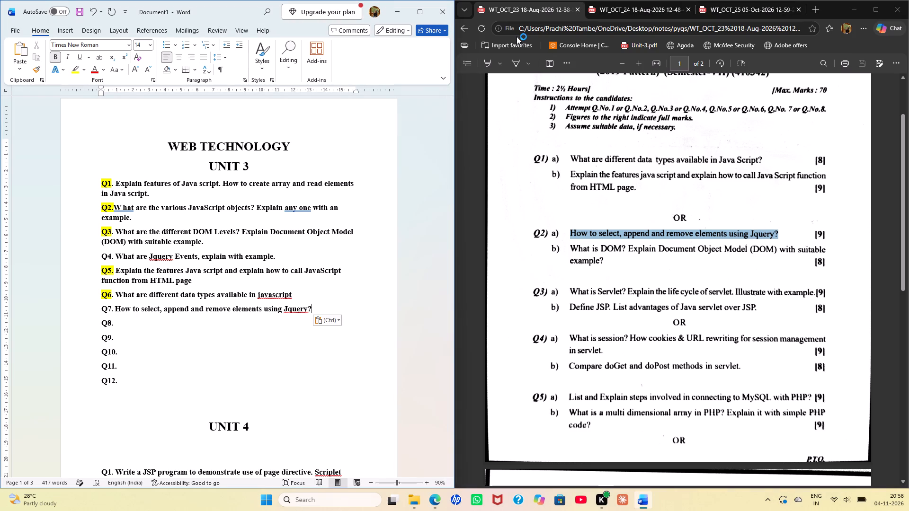
Close the WT_OCT_23 question paper.
left_click(575, 8)
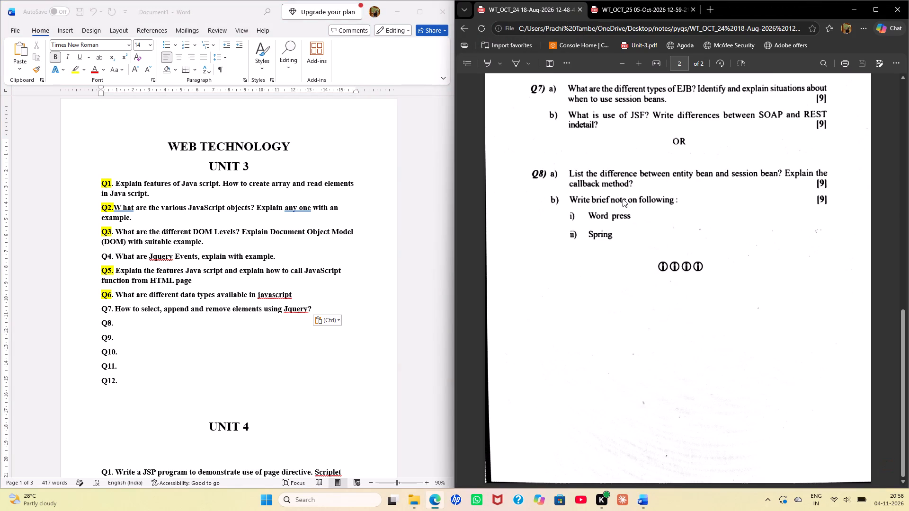
Check the WT_OCT_24 paper's questions against the compiled and highlighted questions under UNIT 3 to UNIT 6.
scroll(623, 199, "up", 1)
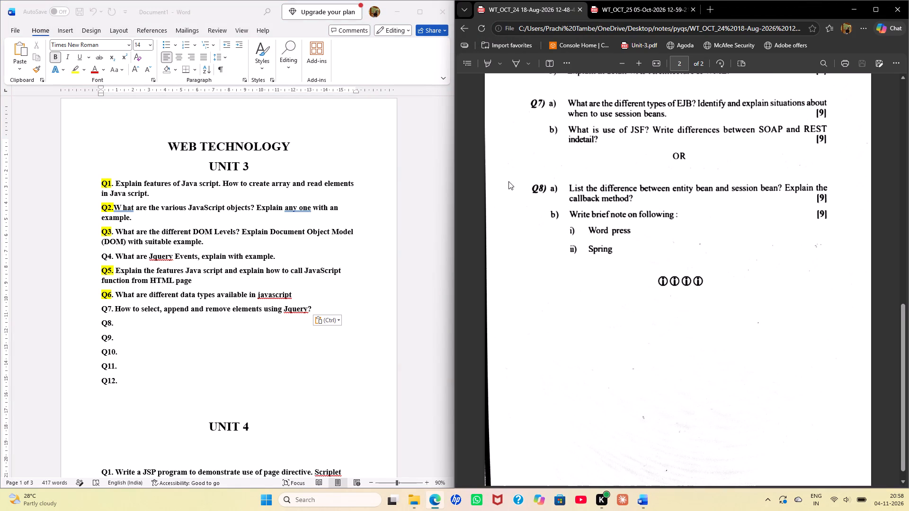
scroll(611, 140, "up", 11)
scroll(611, 140, "down", 1)
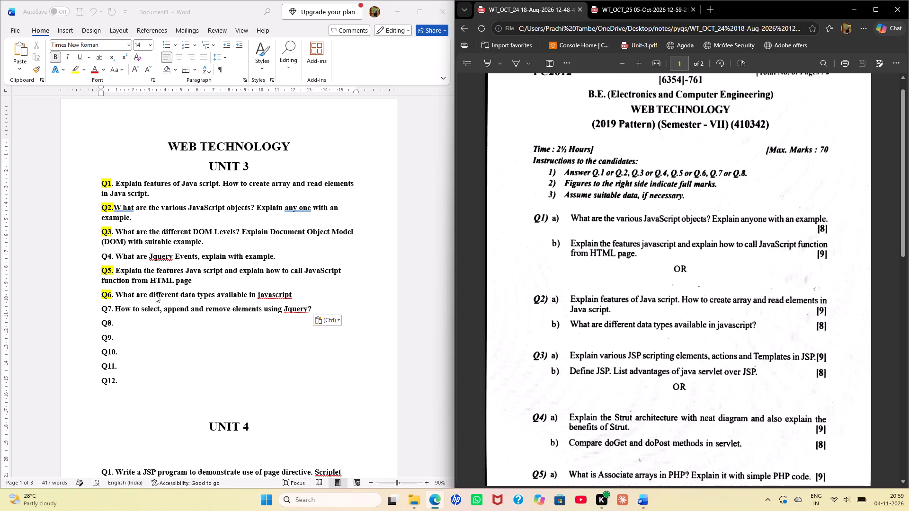
scroll(581, 342, "down", 1)
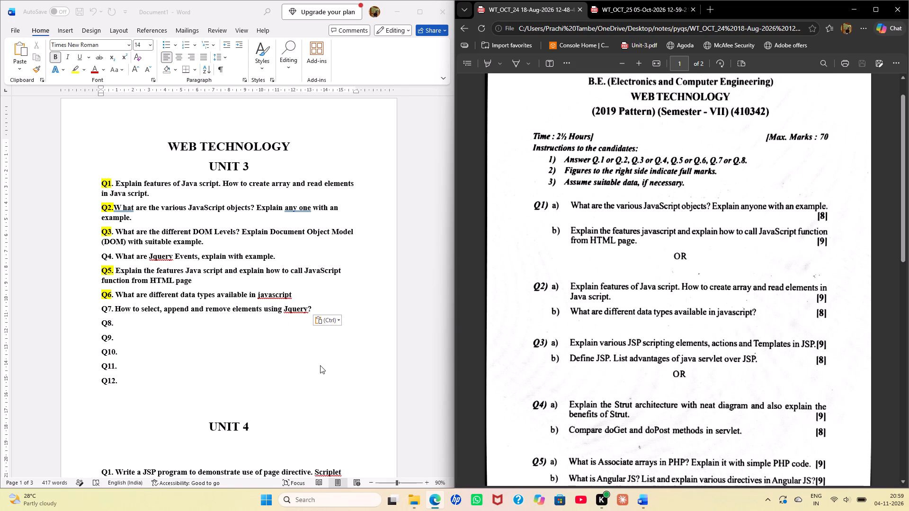
scroll(320, 365, "down", 3)
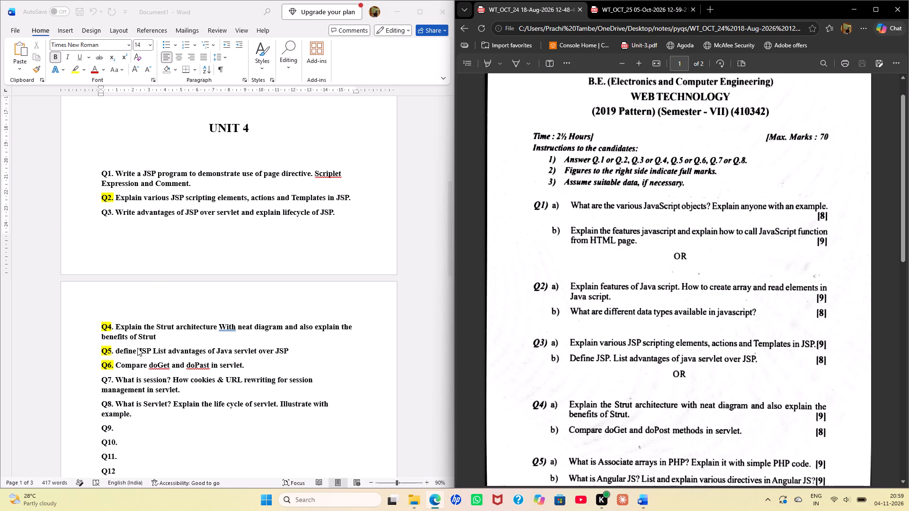
scroll(625, 362, "down", 1)
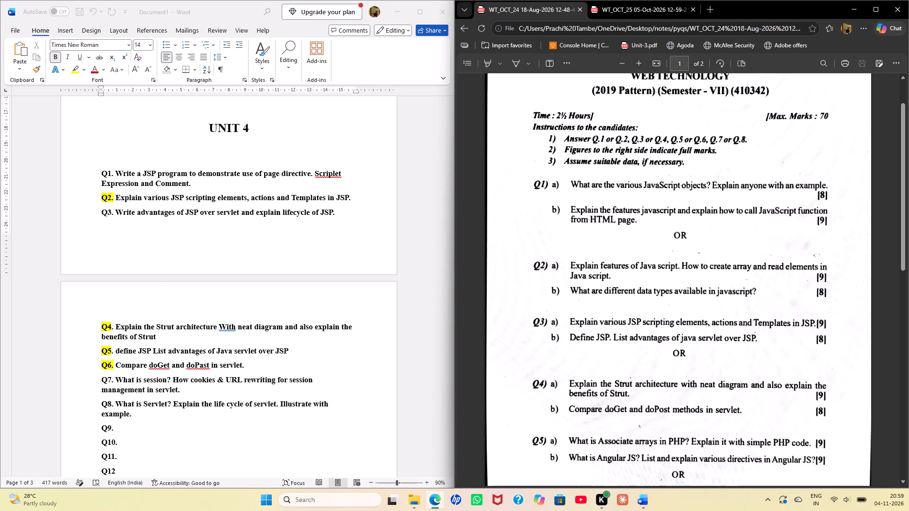
scroll(625, 362, "down", 2)
scroll(297, 387, "down", 1)
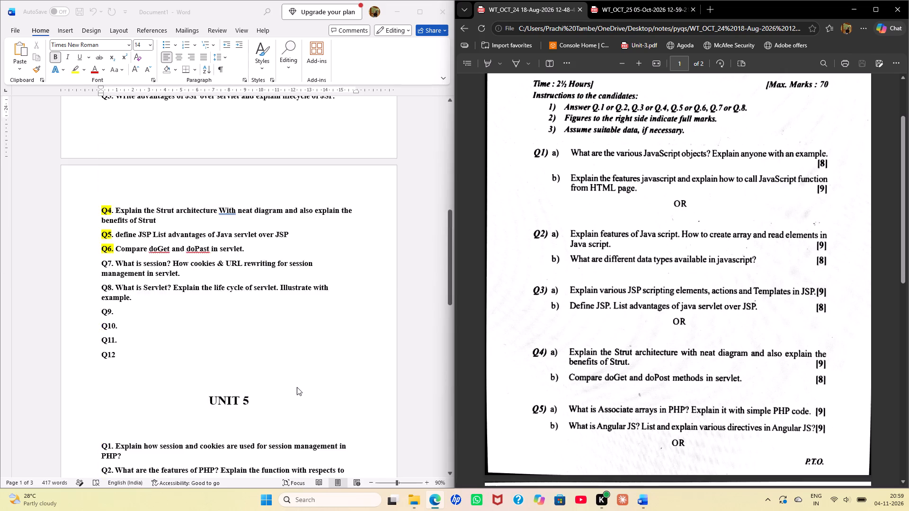
scroll(297, 387, "down", 4)
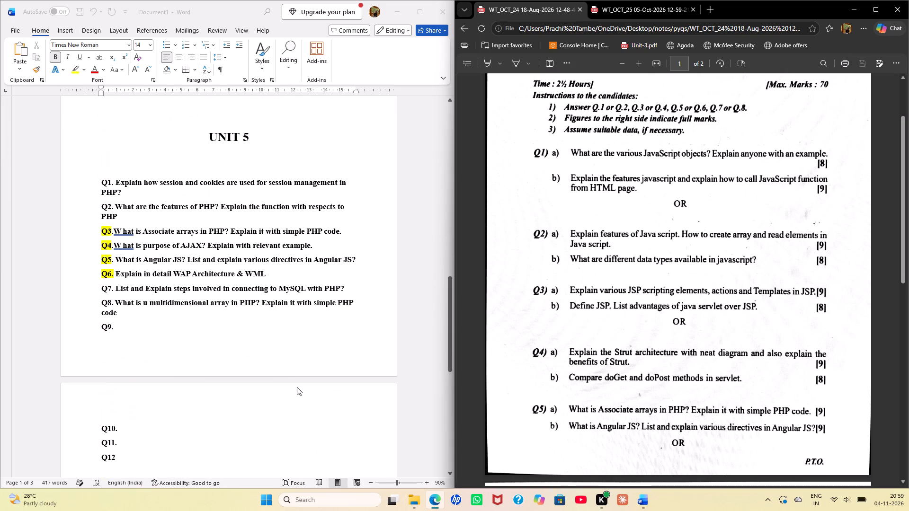
scroll(297, 387, "down", 1)
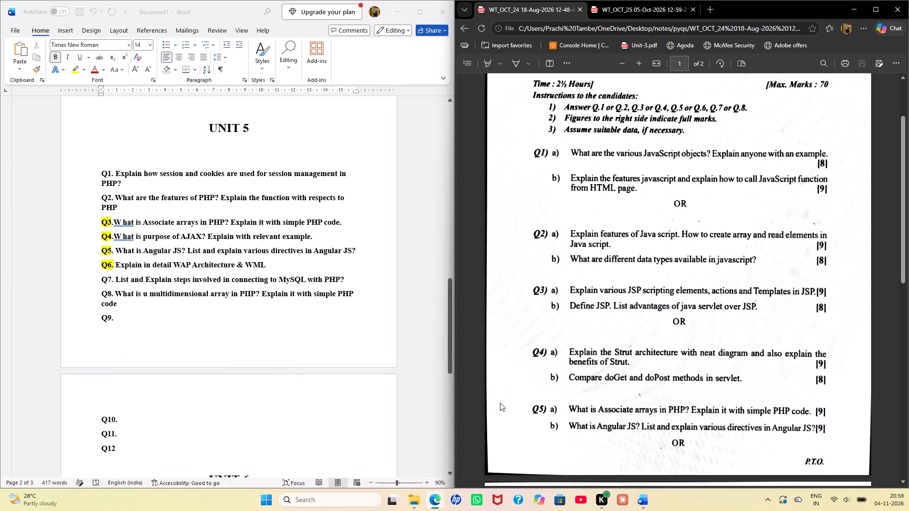
scroll(548, 395, "down", 2)
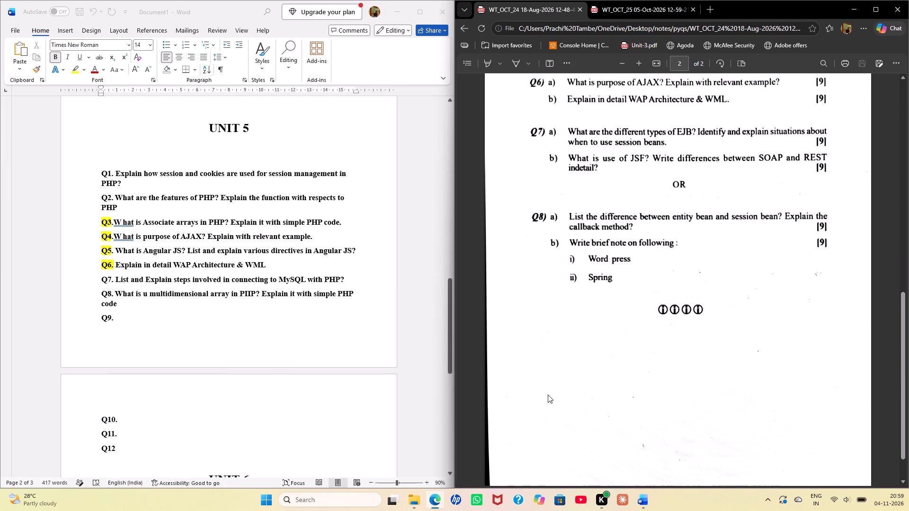
scroll(548, 395, "up", 4)
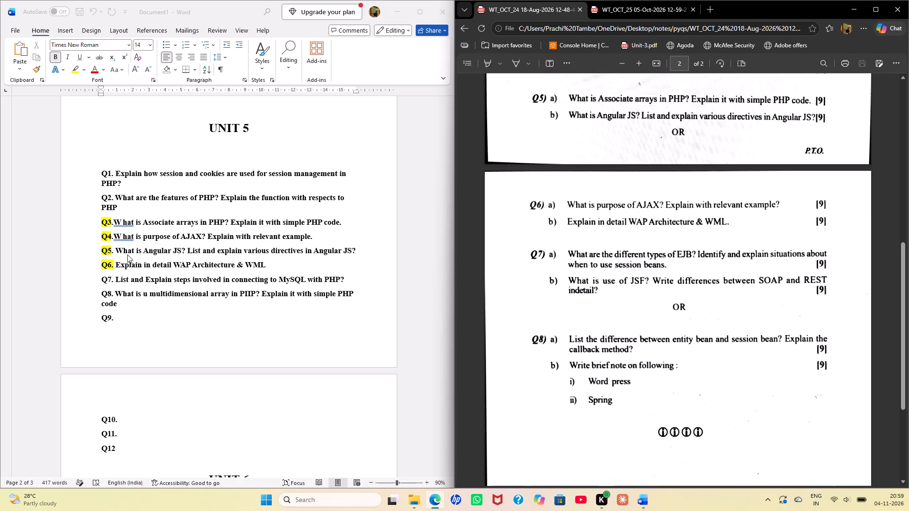
scroll(112, 350, "down", 3)
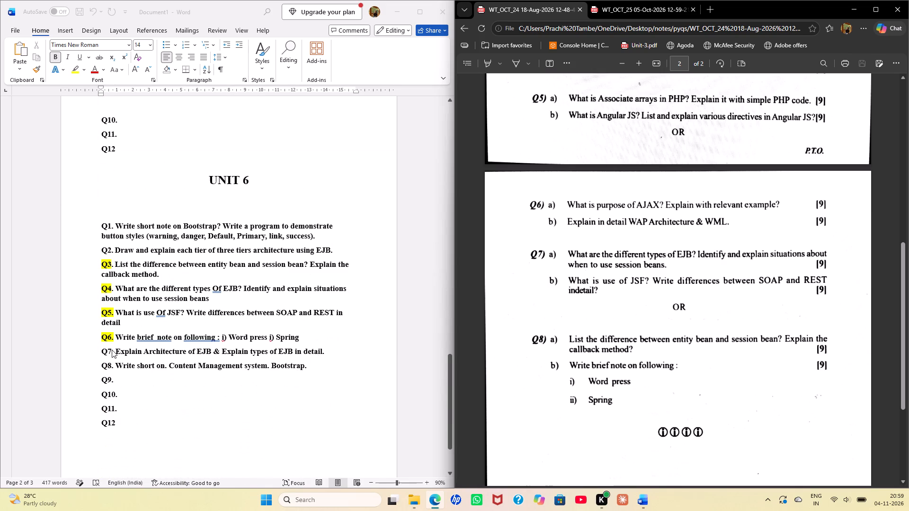
Close the WT_OCT_24 question paper.
left_click(580, 10)
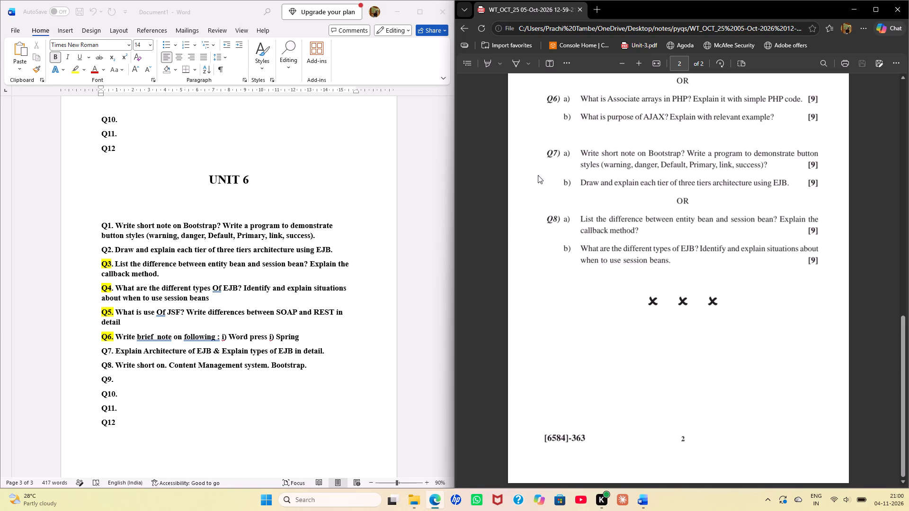
Check the WT_OCT_25 paper's questions against the compiled and highlighted questions under UNIT 4 to UNIT 6.
scroll(212, 185, "up", 2)
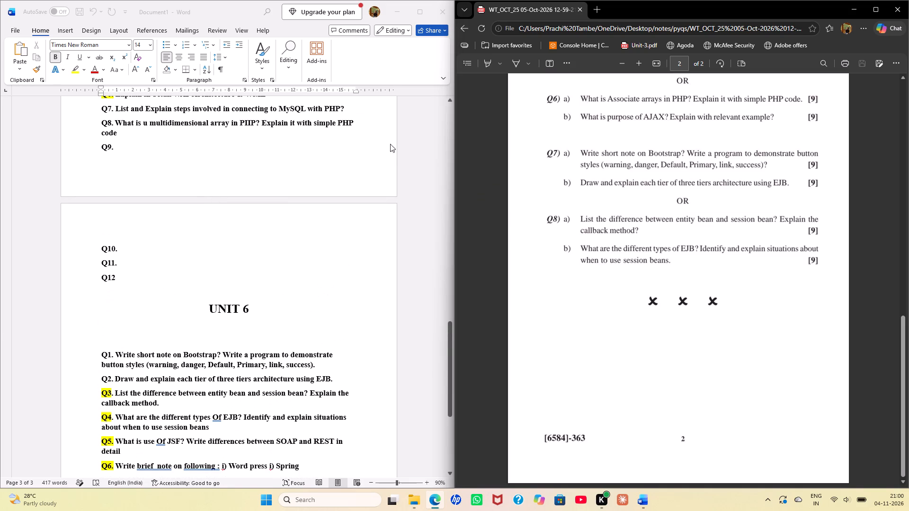
scroll(639, 176, "up", 2)
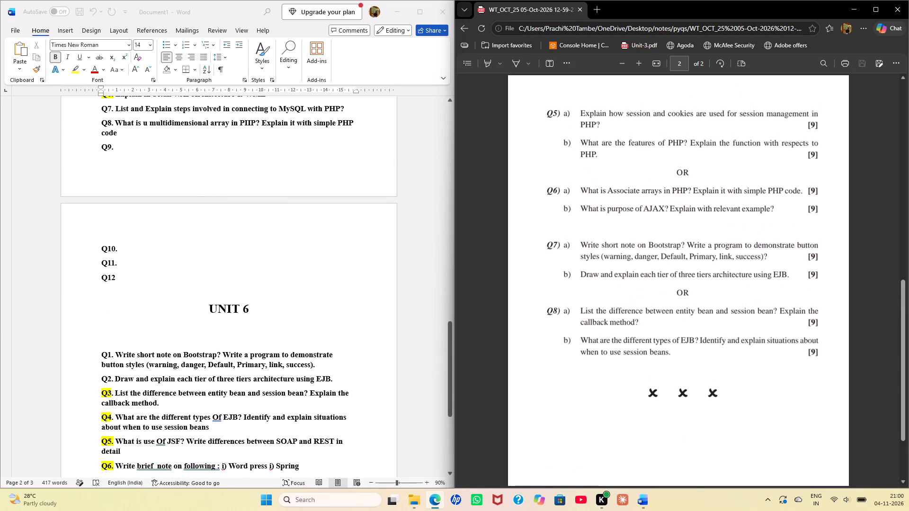
scroll(280, 195, "up", 1)
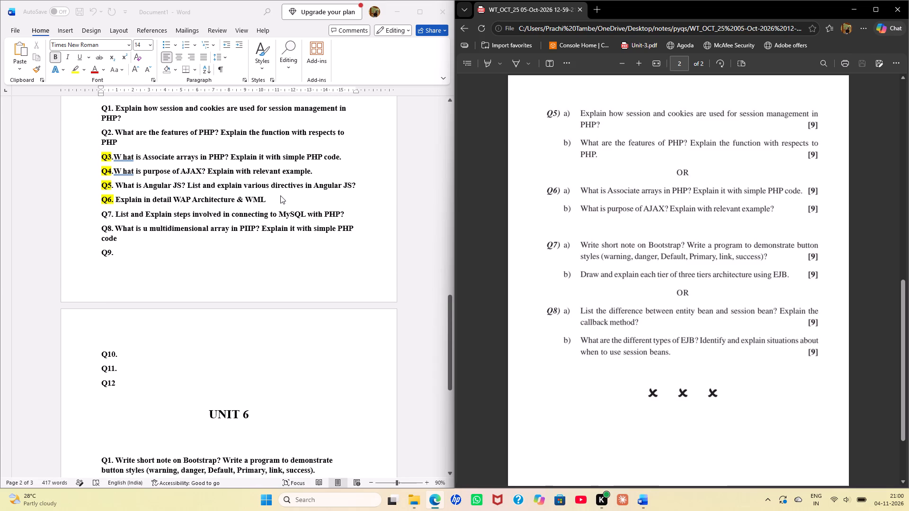
scroll(280, 195, "up", 2)
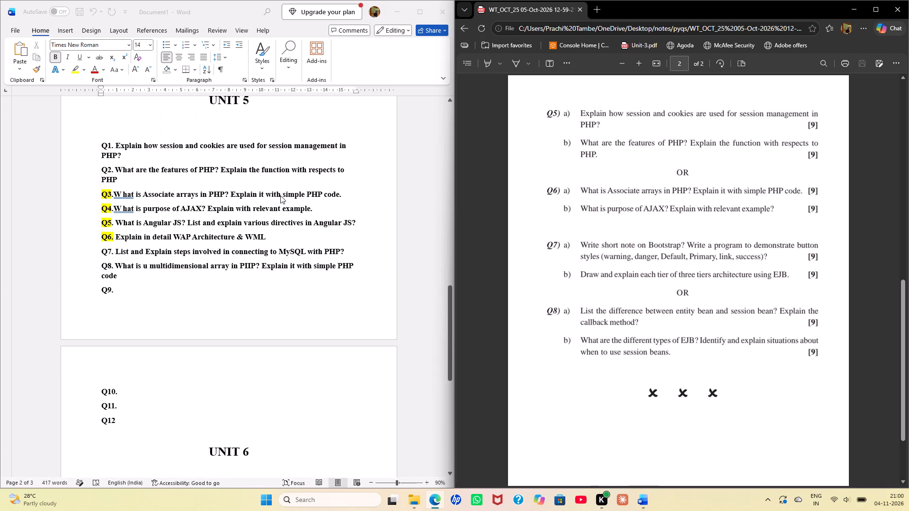
scroll(280, 195, "up", 2)
scroll(611, 166, "up", 1)
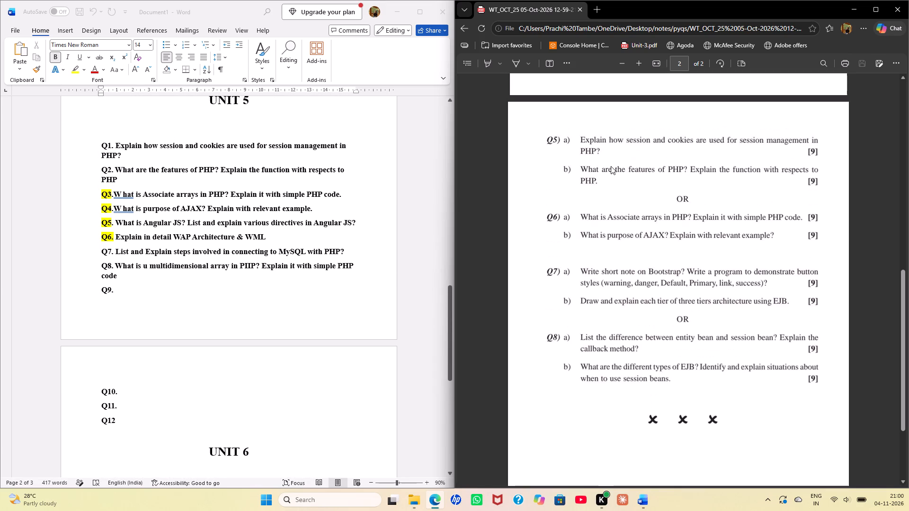
scroll(611, 166, "up", 2)
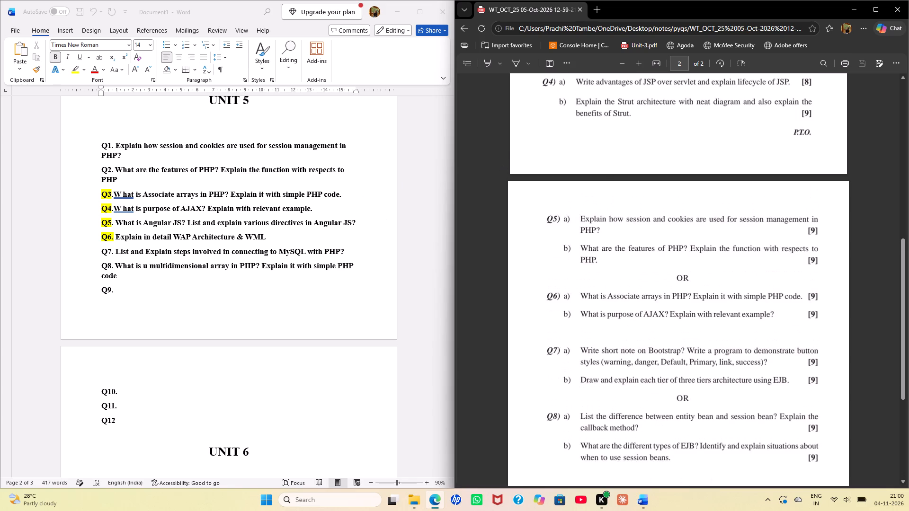
scroll(235, 287, "up", 1)
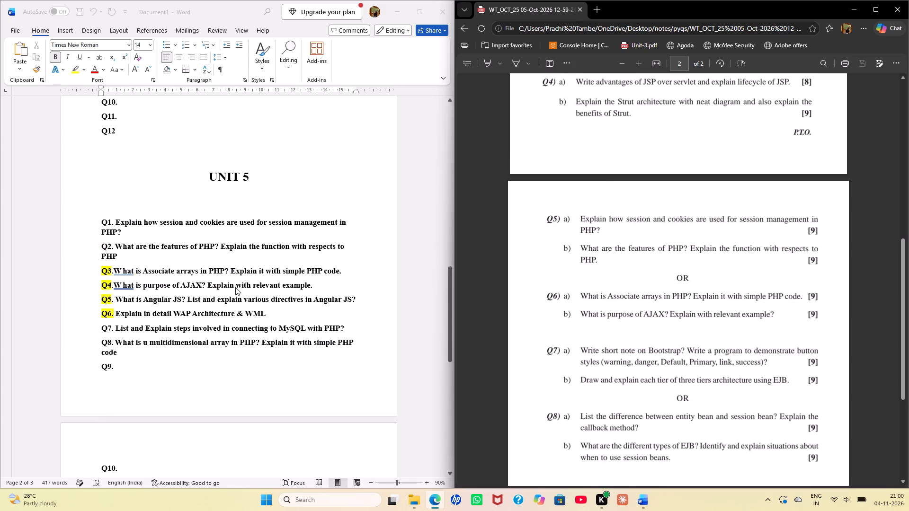
scroll(235, 287, "up", 1)
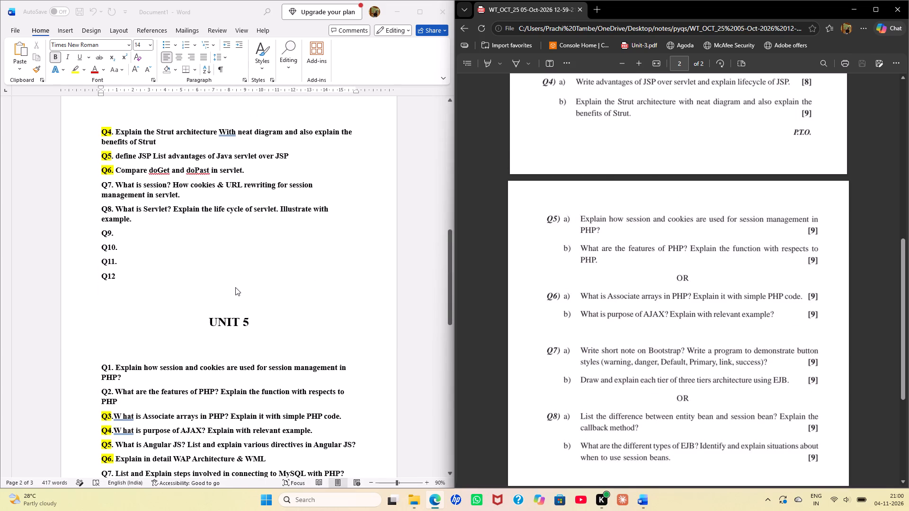
scroll(235, 287, "up", 1)
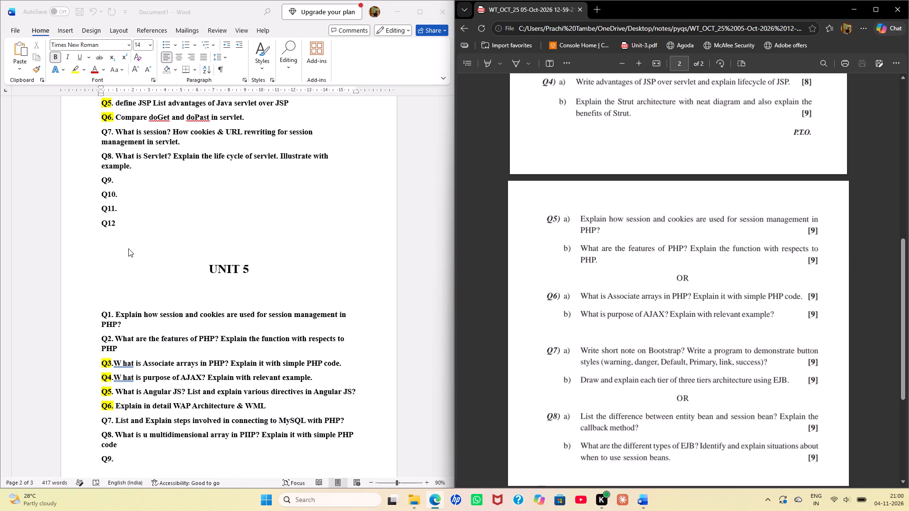
scroll(128, 248, "up", 1)
scroll(128, 248, "right", 1)
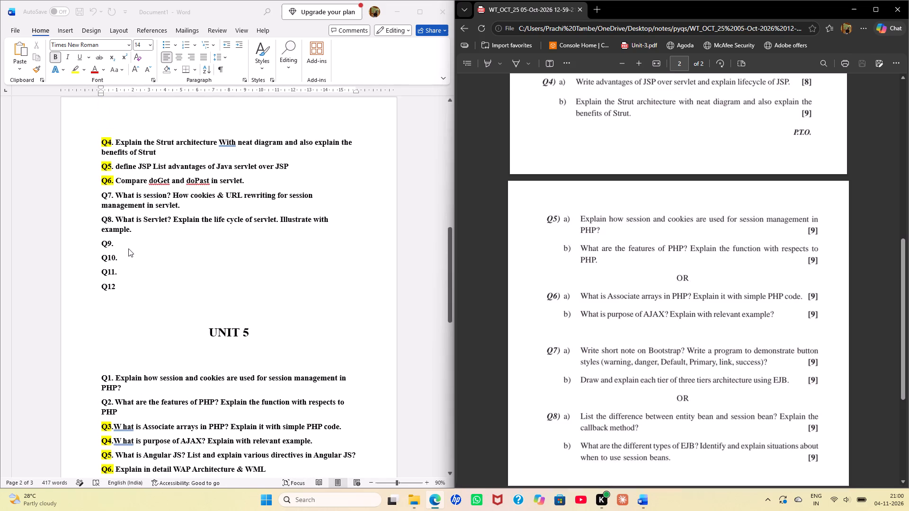
scroll(128, 248, "right", 1)
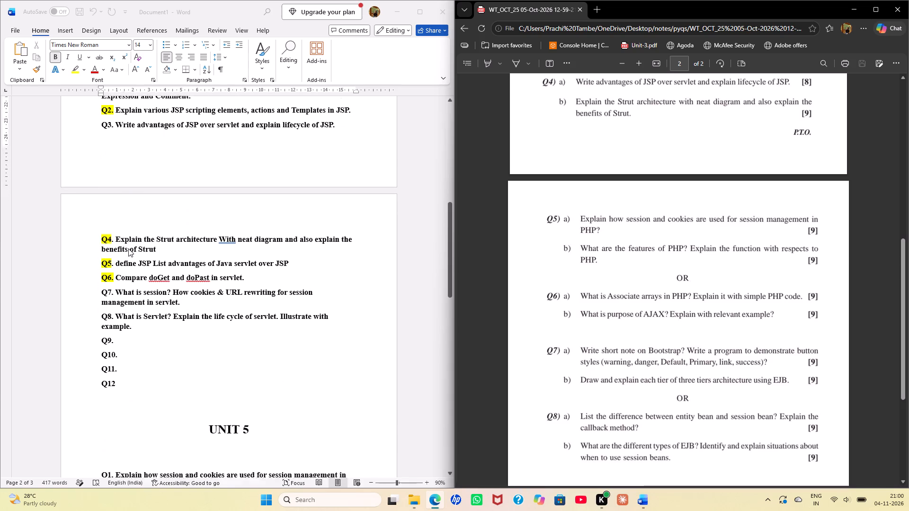
scroll(128, 248, "right", 1)
scroll(128, 248, "down", 1)
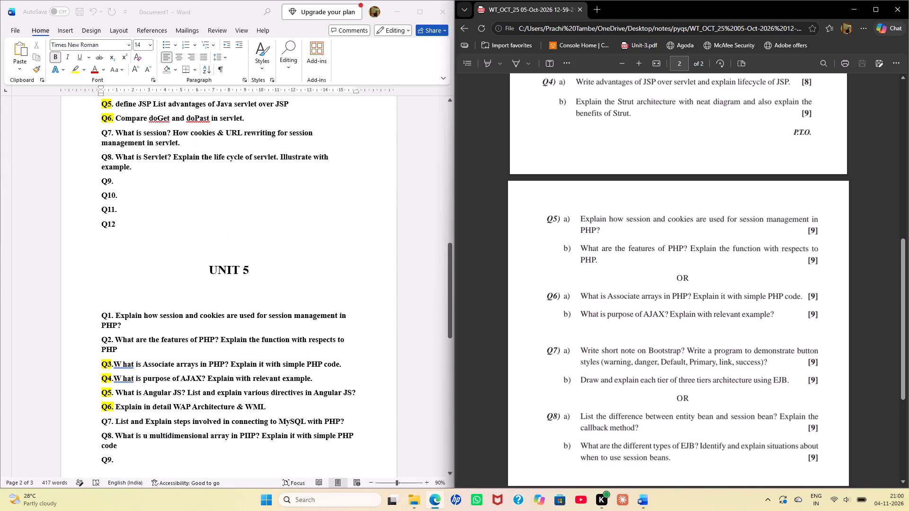
scroll(633, 255, "down", 2)
scroll(633, 255, "up", 1)
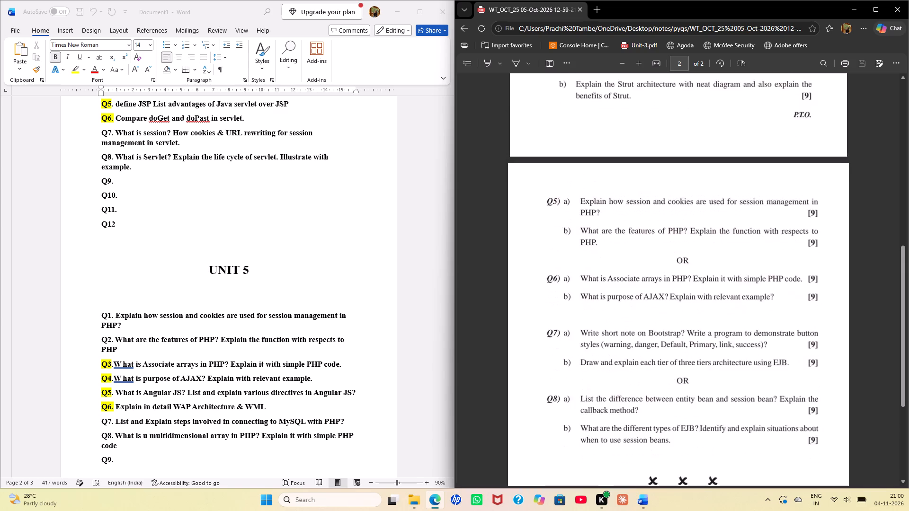
scroll(633, 255, "up", 2)
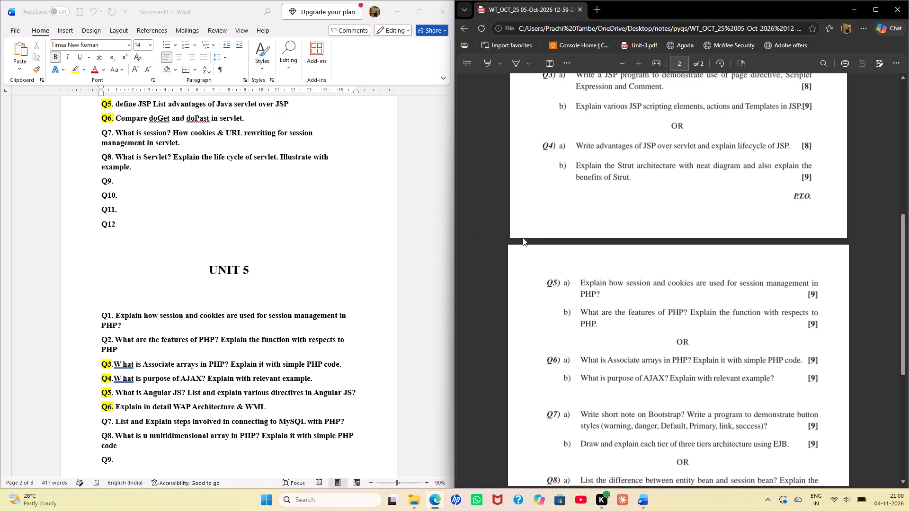
scroll(535, 238, "up", 4)
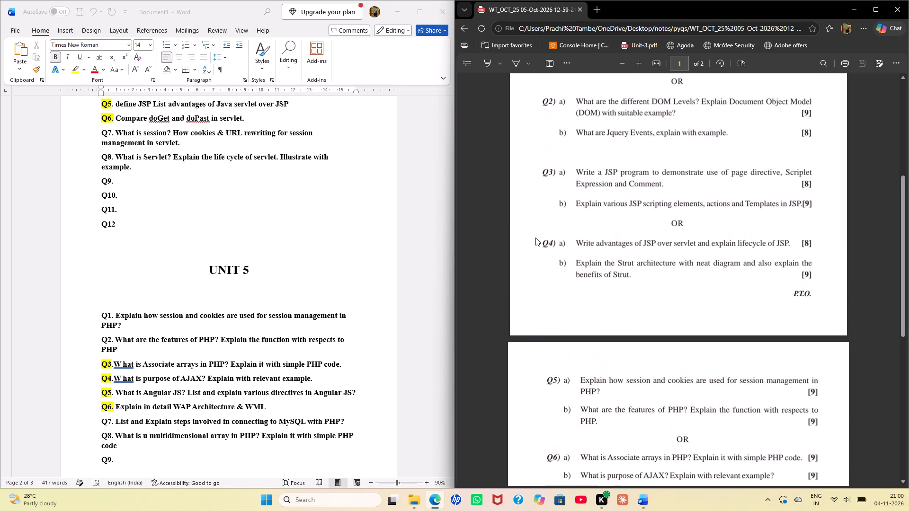
scroll(535, 238, "up", 3)
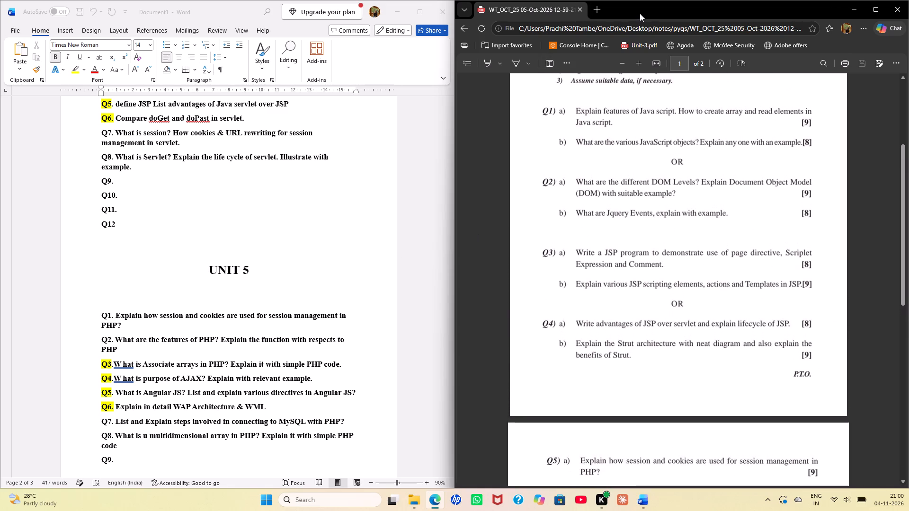
Close the WT_OCT_25 question paper.
left_click(577, 8)
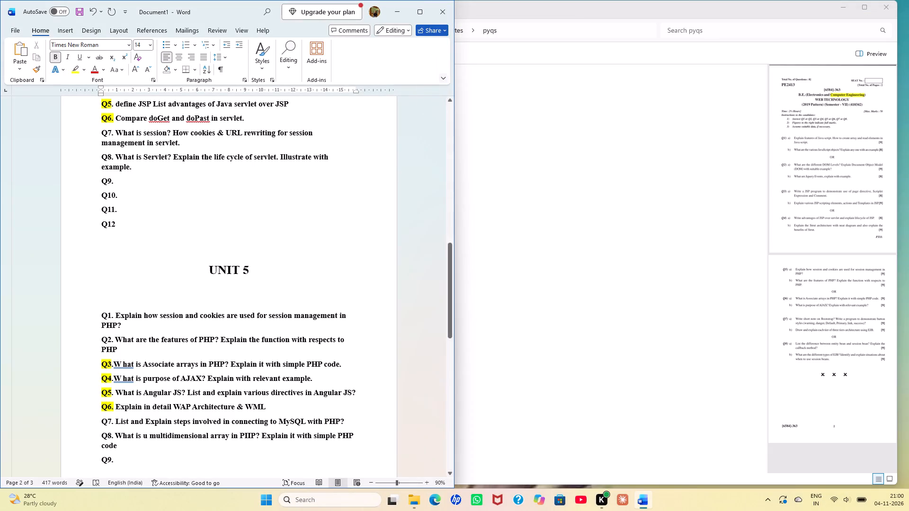
Delete the empty question numbers Q8 to Q12 under UNIT 3 in the Word document.
scroll(283, 225, "up", 4)
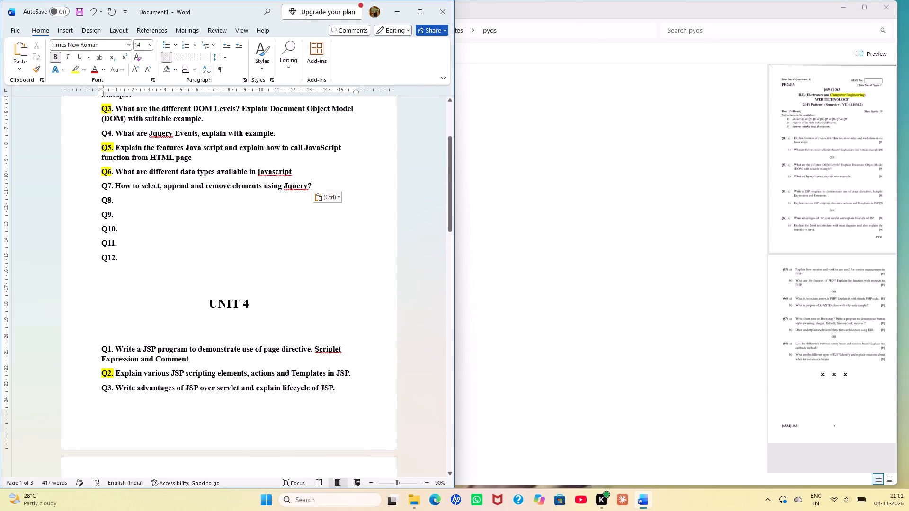
left_click_drag(123, 260, 99, 203)
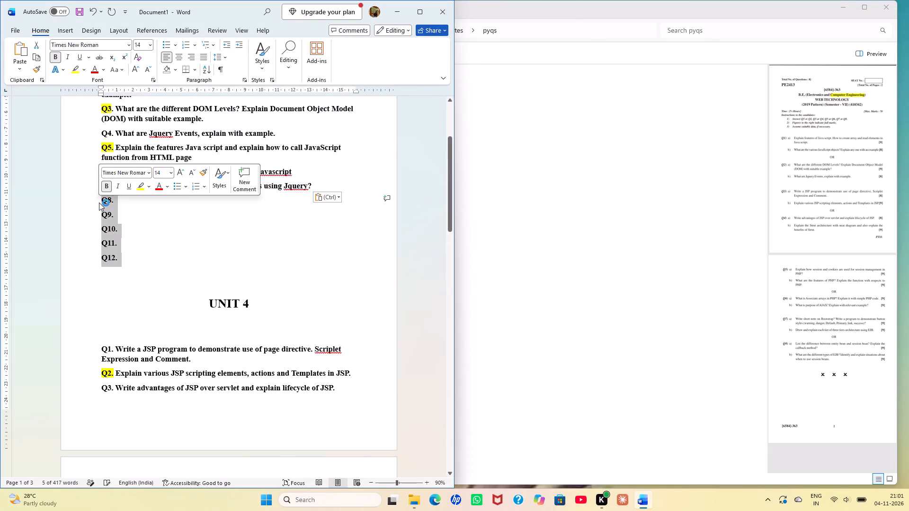
key("BackSpace")
Delete the empty question numbers Q9 to Q12 under UNIT 4.
scroll(99, 203, "right", 1)
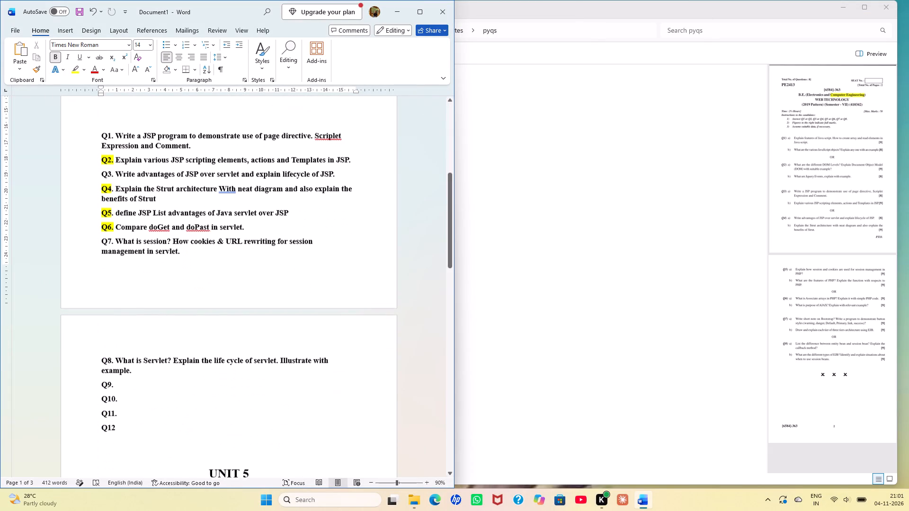
scroll(99, 203, "right", 1)
left_click_drag(121, 422, 111, 398)
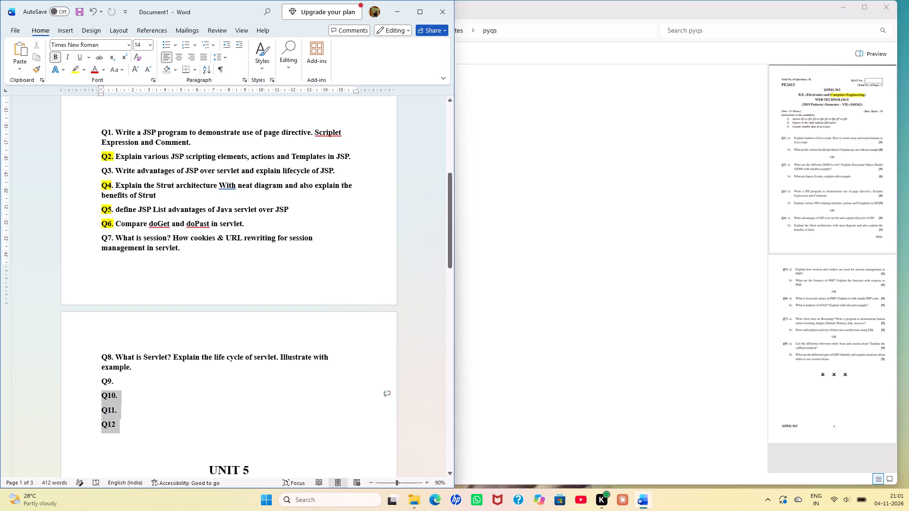
left_click_drag(111, 398, 98, 384)
key("BackSpace")
Delete the empty question numbers Q9 to Q12 under UNIT 5.
scroll(98, 384, "down", 2)
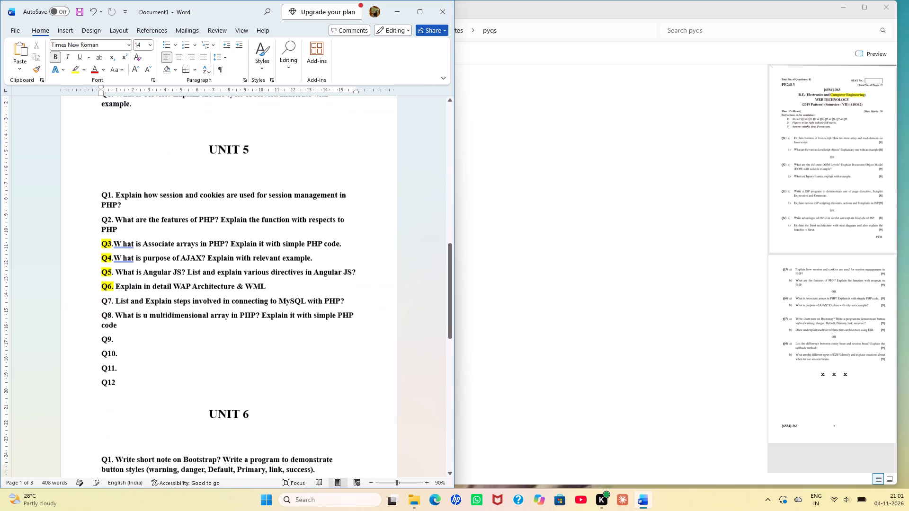
scroll(98, 384, "down", 1)
left_click_drag(122, 363, 118, 330)
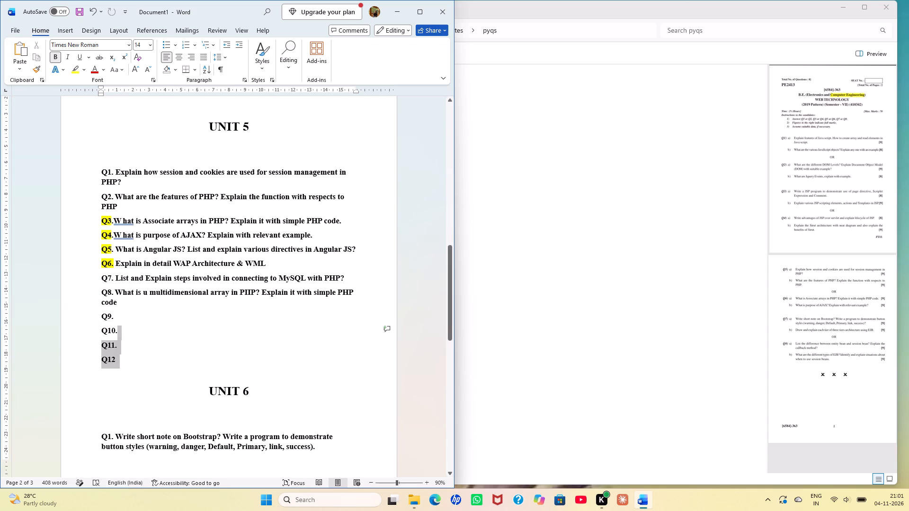
left_click_drag(118, 330, 94, 318)
key("BackSpace")
Delete the empty question numbers Q9 to Q12 under UNIT 6.
scroll(94, 318, "down", 1)
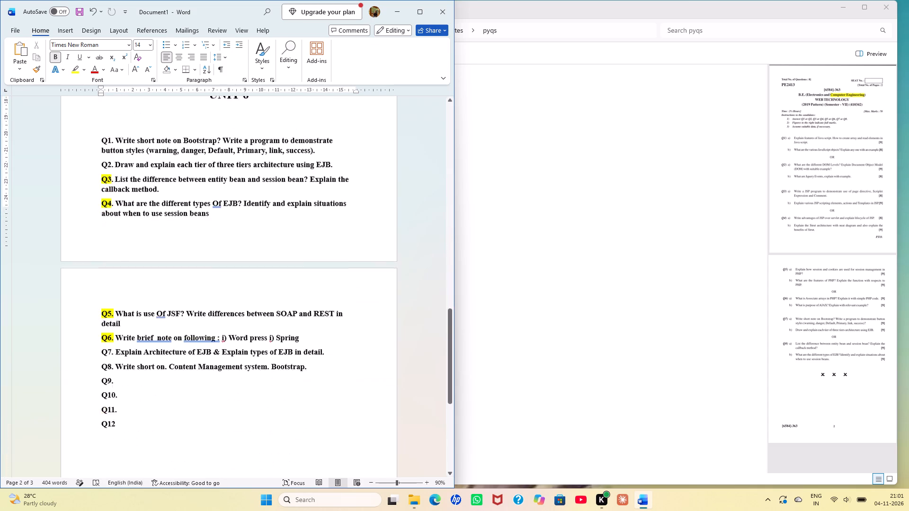
scroll(94, 318, "down", 1)
scroll(103, 321, "up", 1)
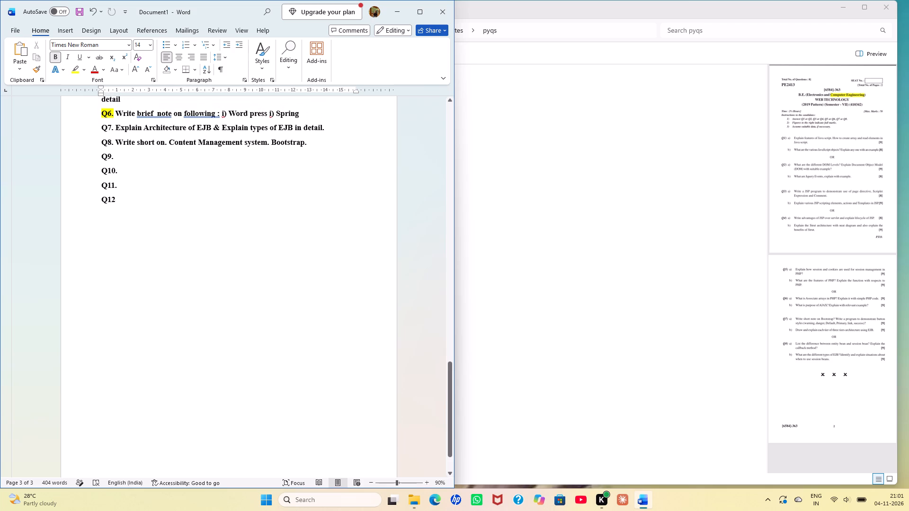
left_click_drag(125, 203, 95, 157)
key("BackSpace")
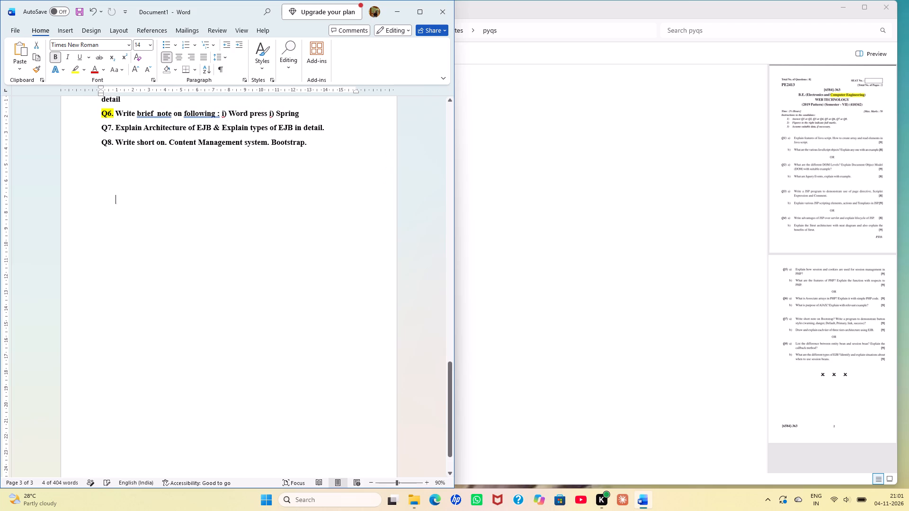
Save the document as WT NOTES in the notes folder under the OneDrive Desktop.
scroll(95, 157, "up", 13)
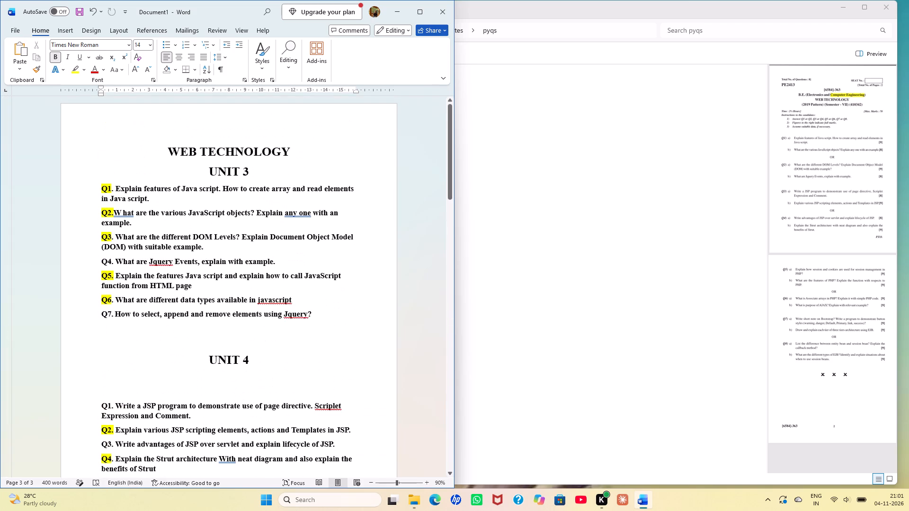
key("ctrl+s")
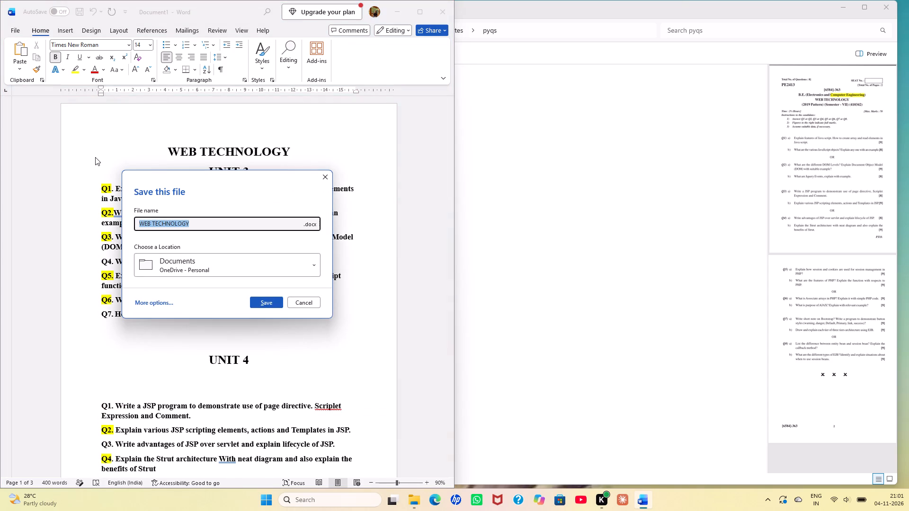
left_click(312, 264)
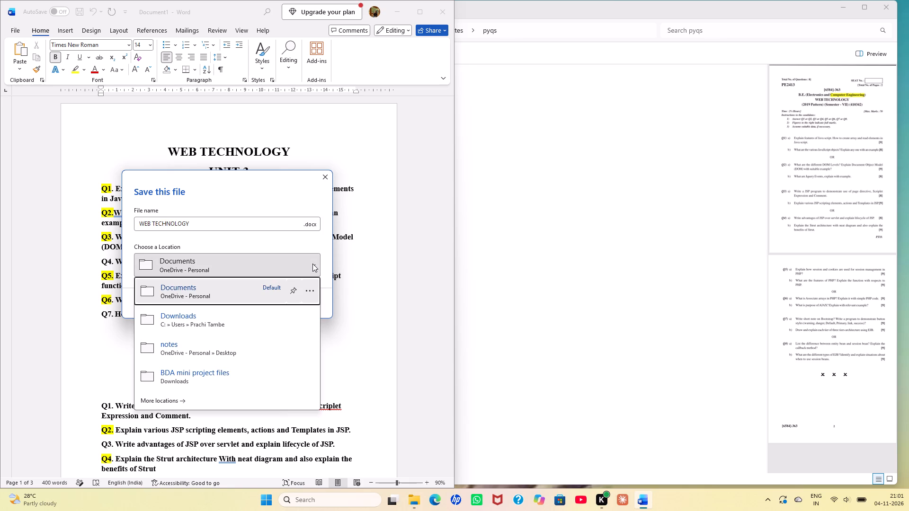
left_click(233, 350)
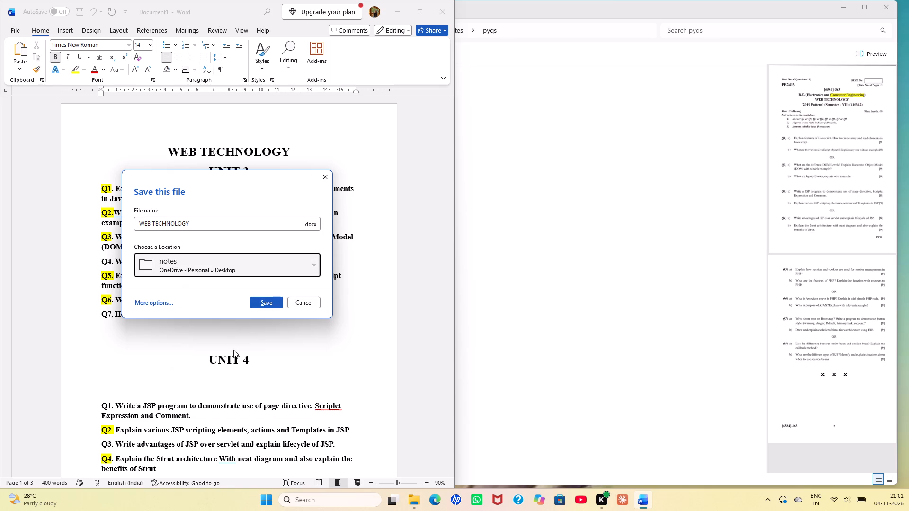
left_click(204, 220)
key("BackSpace")
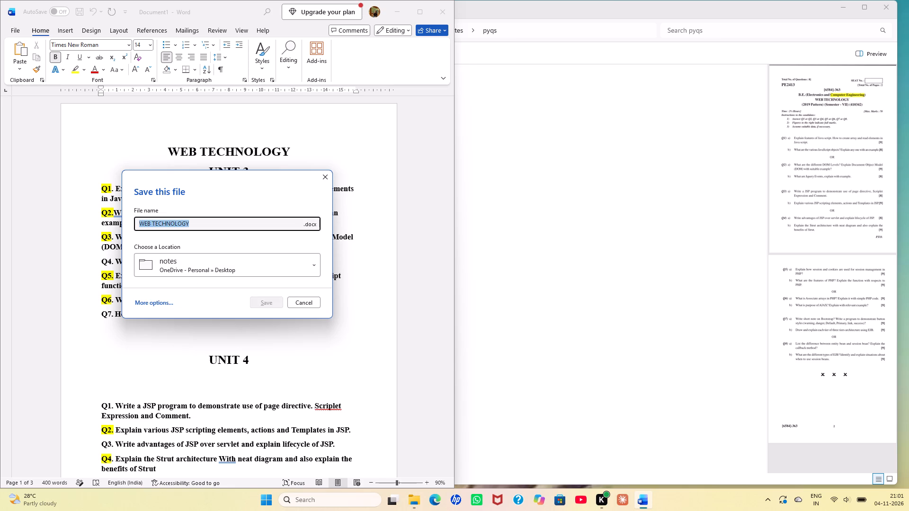
key("w")
key("t")
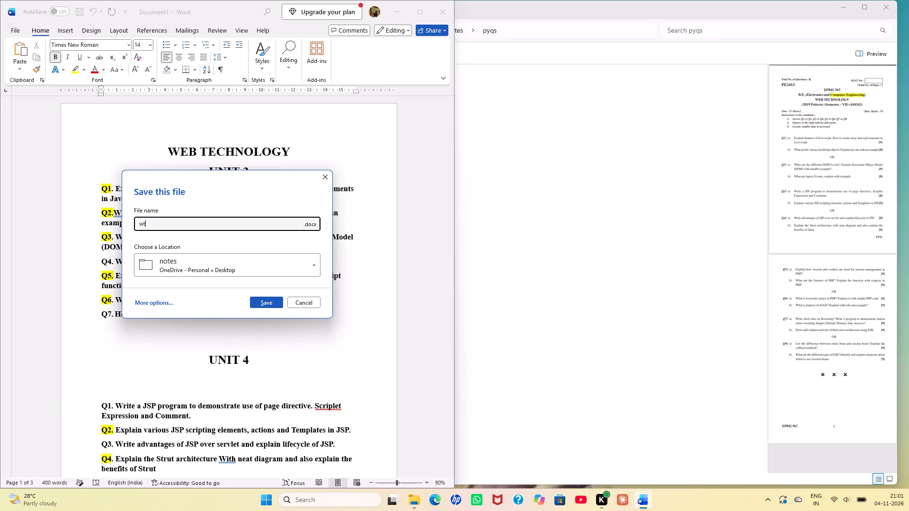
key("BackSpace")
key("BackSpace")
type("WT NOTES")
key("Return")
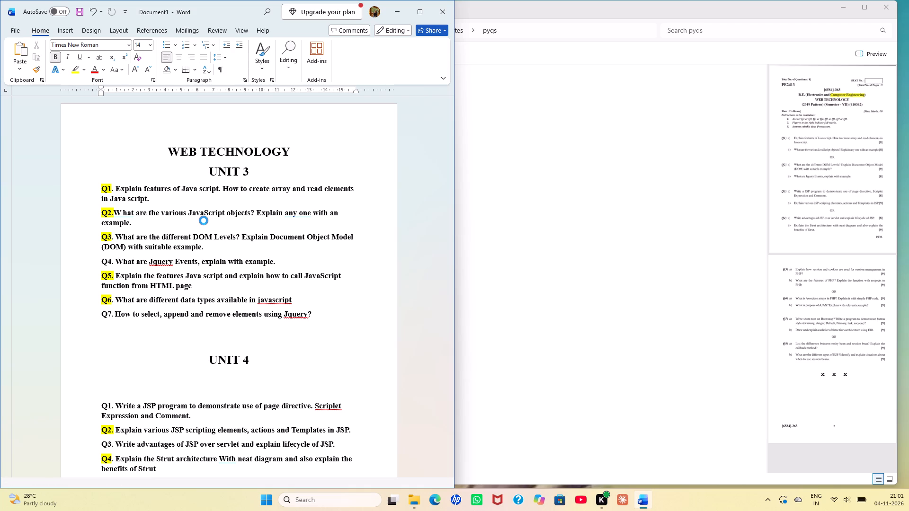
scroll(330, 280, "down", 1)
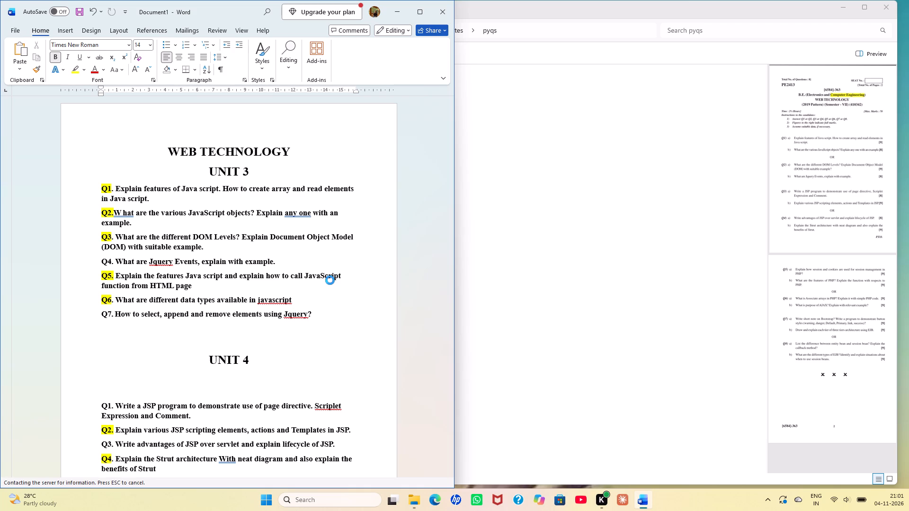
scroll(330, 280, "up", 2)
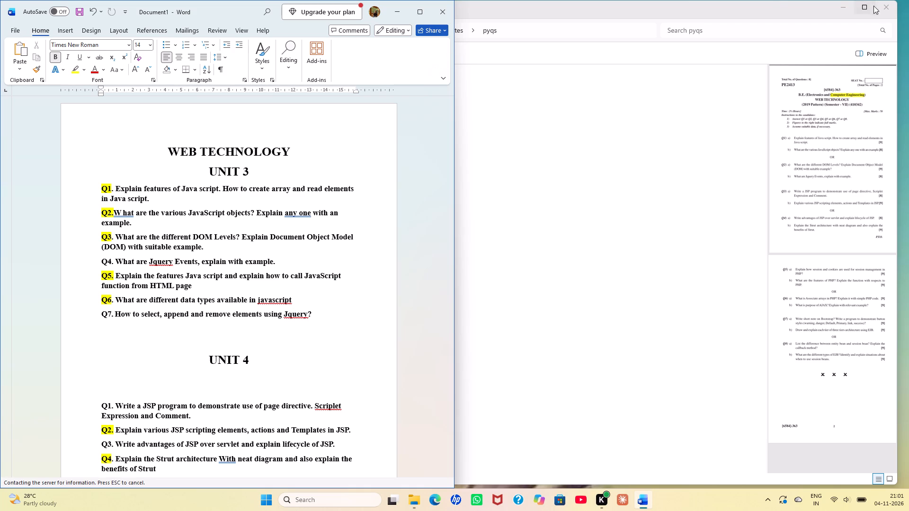